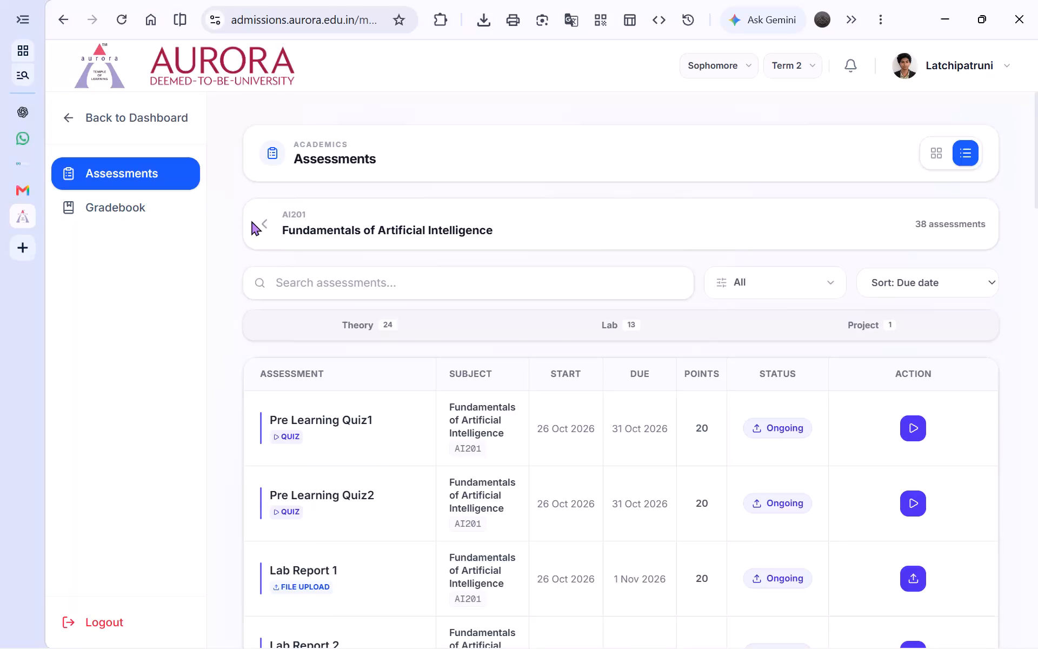
# Leave the Fundamentals of Artificial Intelligence assessments and open the Linear Algebra Essentials assessments to review them.
pyautogui.click(264, 215)
pyautogui.scroll(-3, 771, 319)
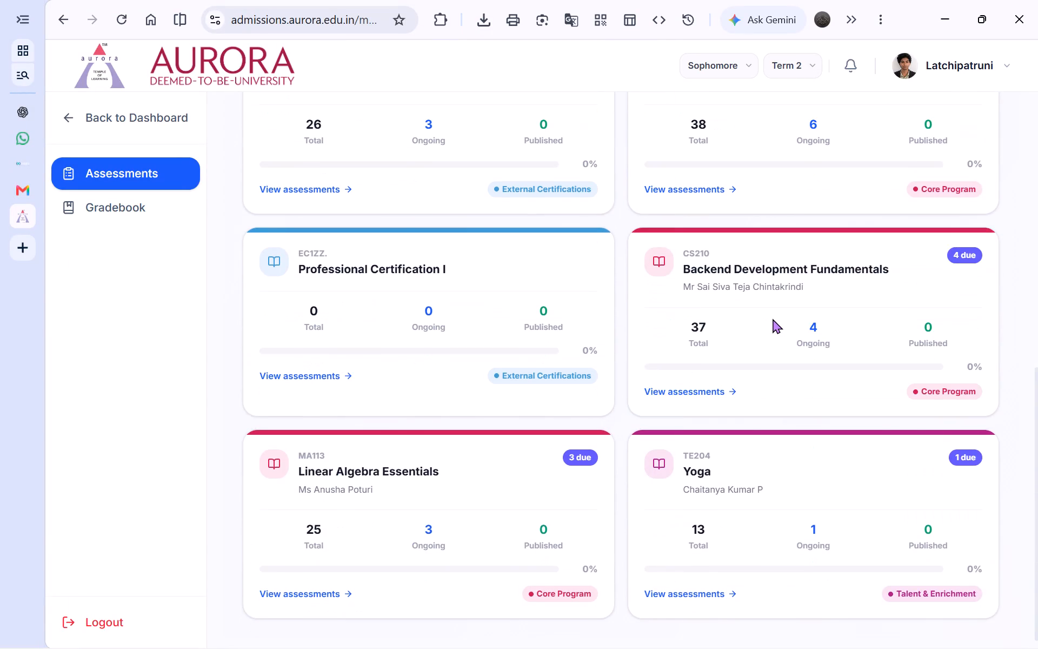
pyautogui.click(313, 595)
pyautogui.scroll(2, 556, 425)
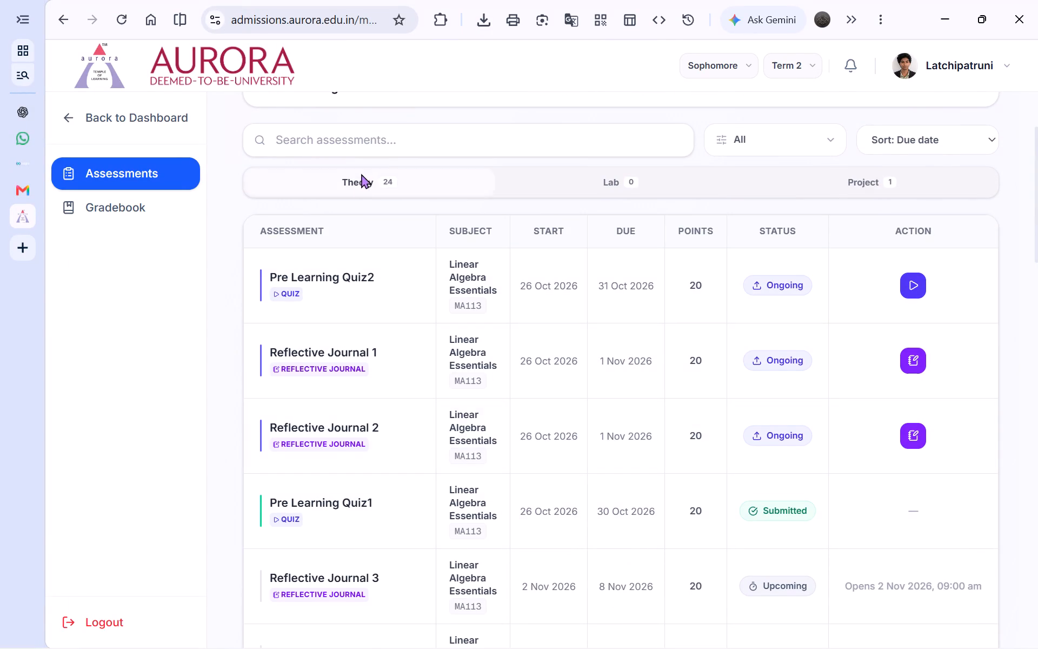
pyautogui.scroll(3, 358, 186)
# Return to the course overview and open the Backend Development Fundamentals assessments to review them.
pyautogui.click(269, 222)
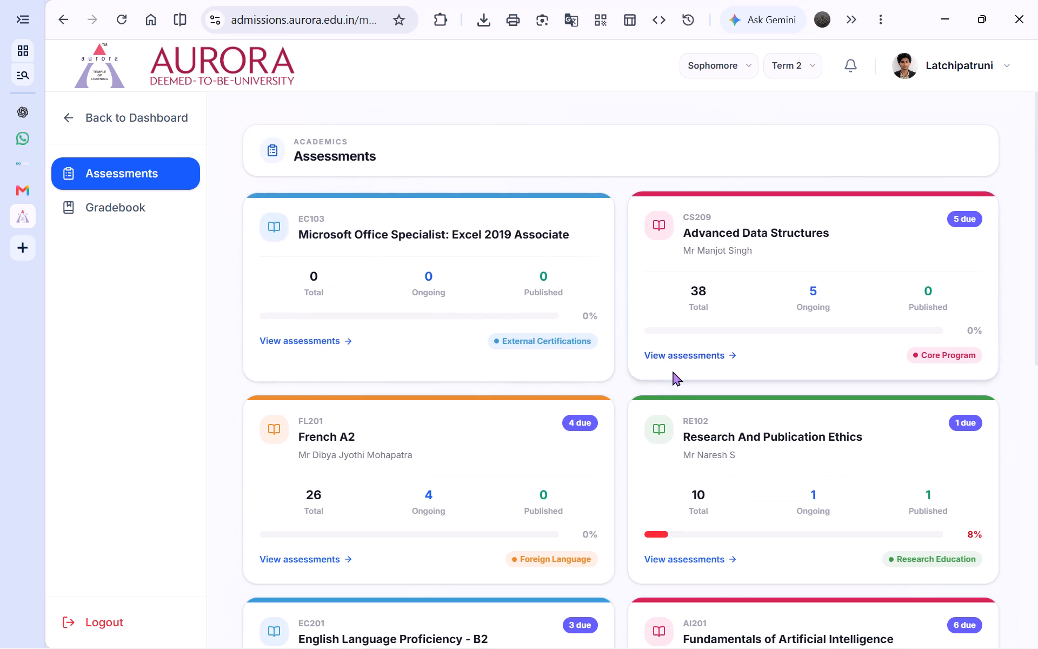
pyautogui.scroll(-2, 673, 371)
pyautogui.scroll(1, 677, 359)
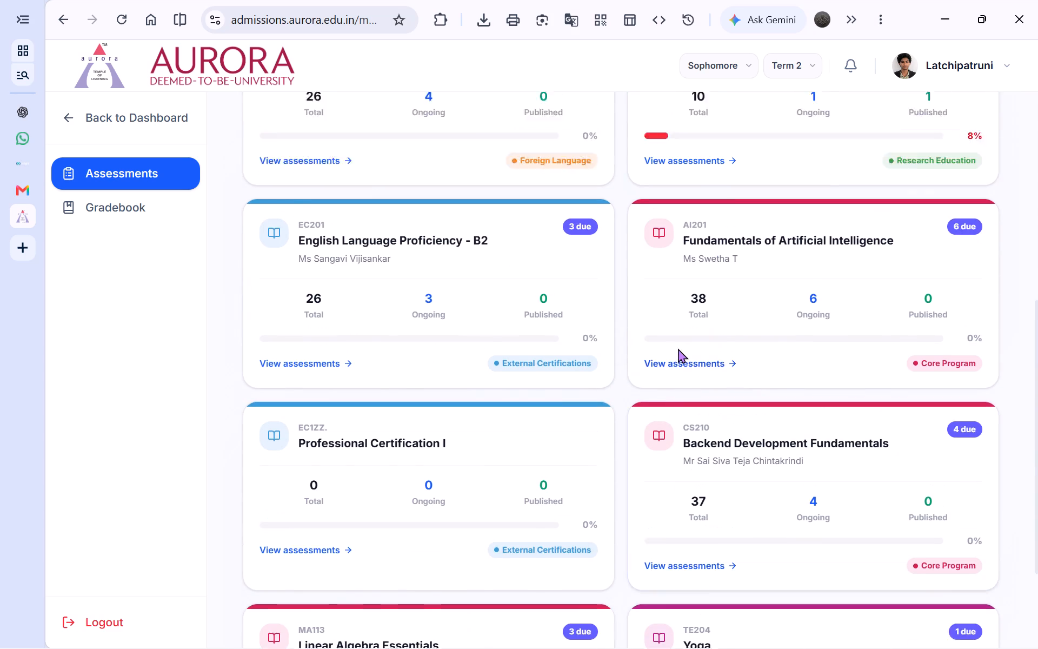
pyautogui.scroll(-3, 679, 347)
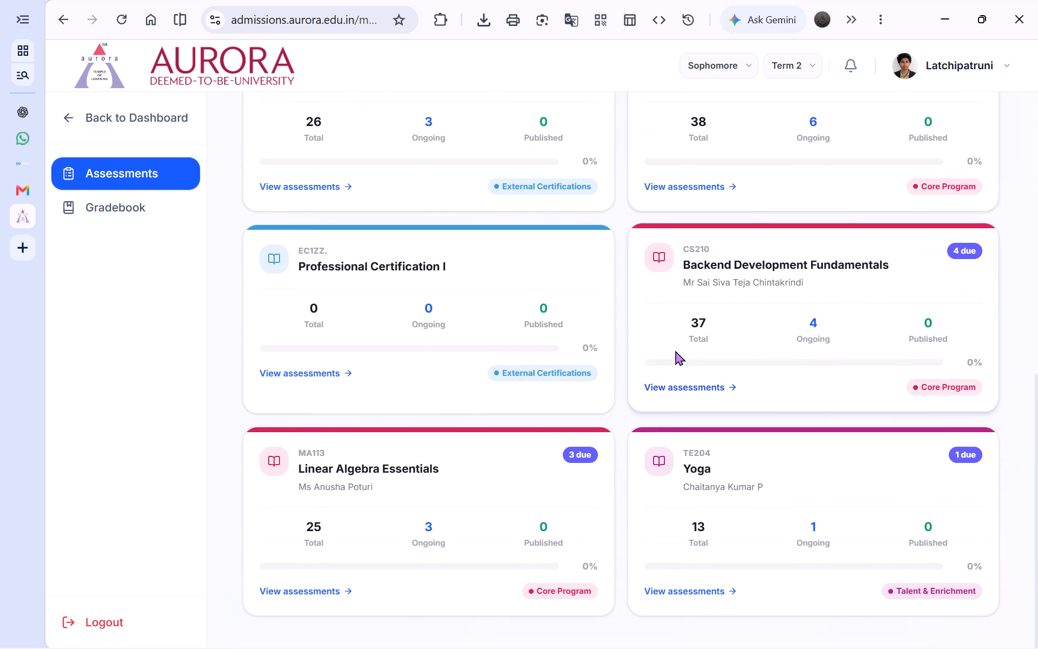
pyautogui.click(671, 388)
pyautogui.scroll(2, 614, 350)
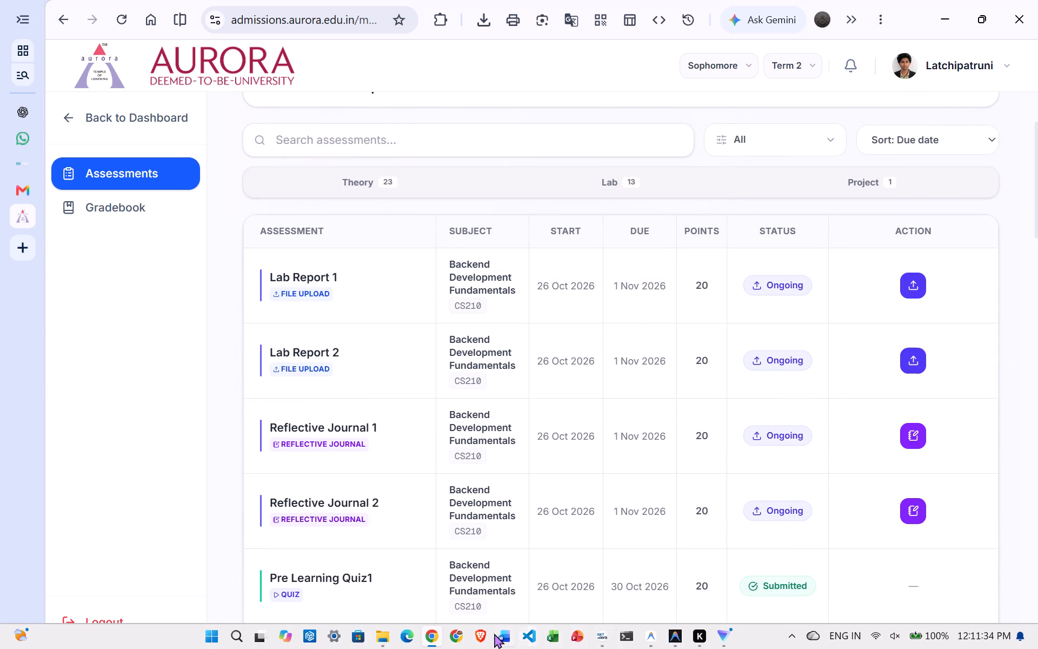
# View the Backend-Development-Fundamentals folder in File Explorer, and bring up the Explain Lab 1 Requirements chat in ChatGPT in the browser.
pyautogui.click(378, 639)
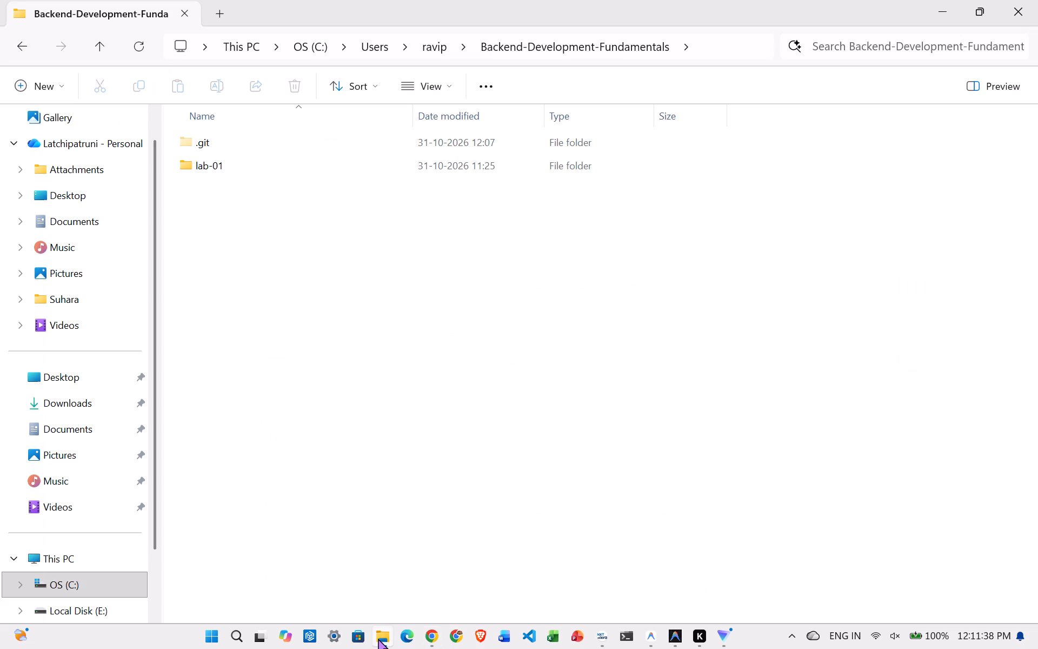
pyautogui.click(443, 647)
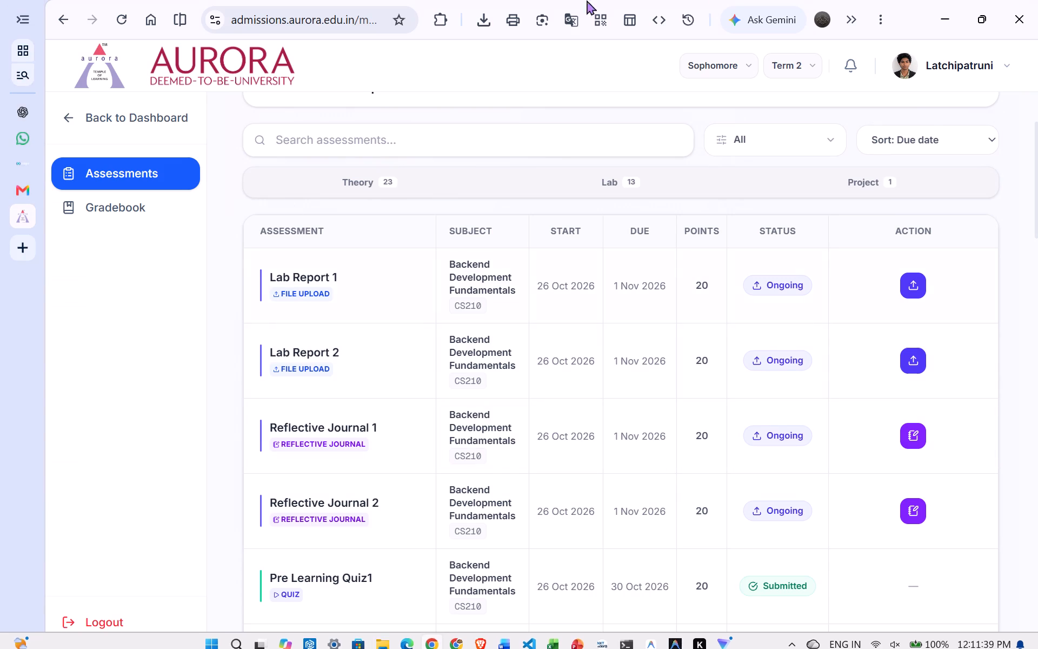
pyautogui.click(107, 116)
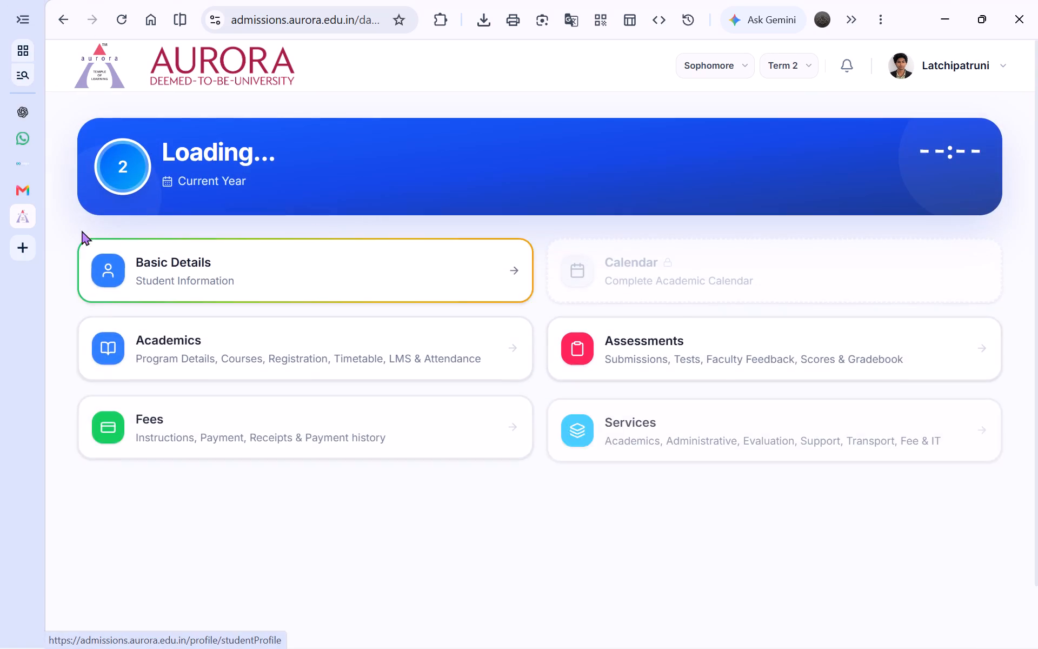
pyautogui.click(38, 113)
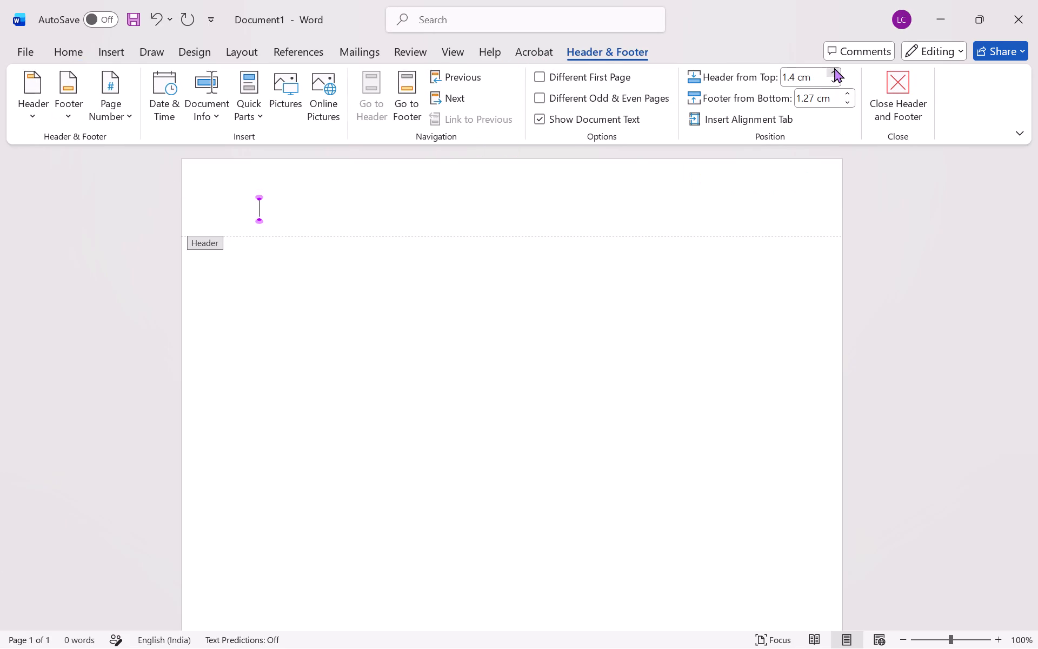
pyautogui.tripleClick(834, 78)
pyautogui.doubleClick(834, 78)
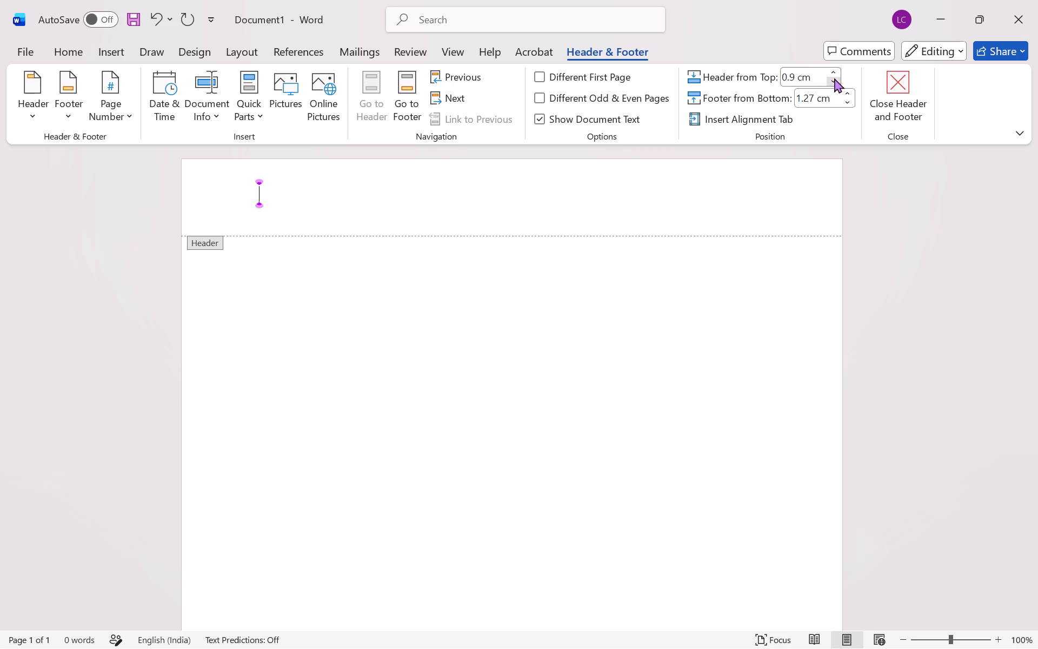
pyautogui.tripleClick(834, 78)
pyautogui.tripleClick(834, 78)
pyautogui.doubleClick(834, 78)
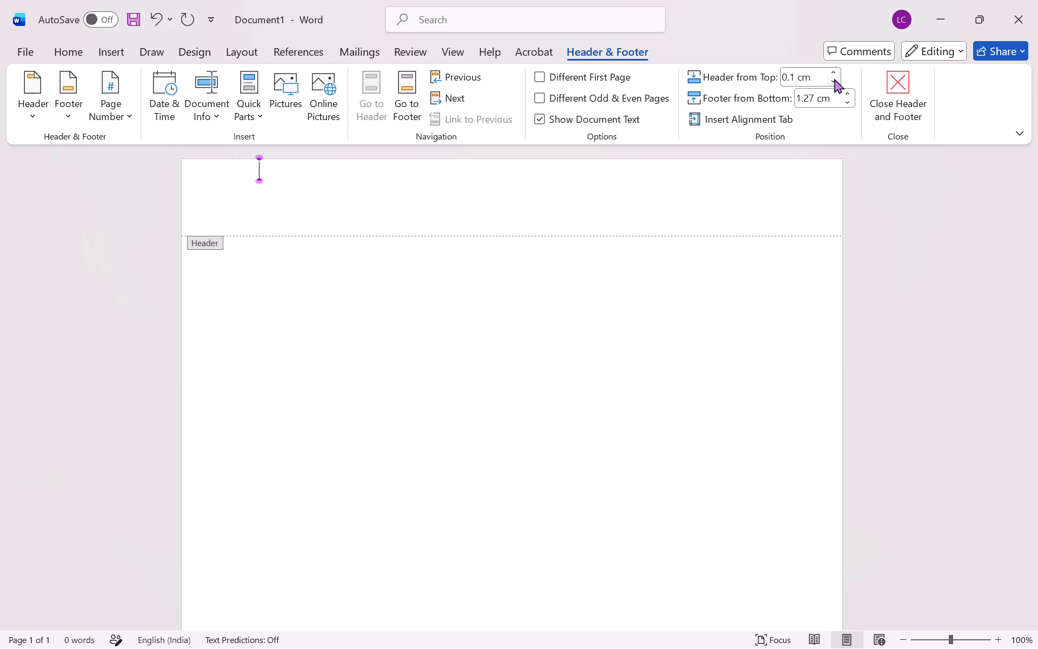
pyautogui.click(834, 78)
# Set the left indent of the header paragraph to -2.5 cm.
pyautogui.click(227, 53)
pyautogui.click(395, 102)
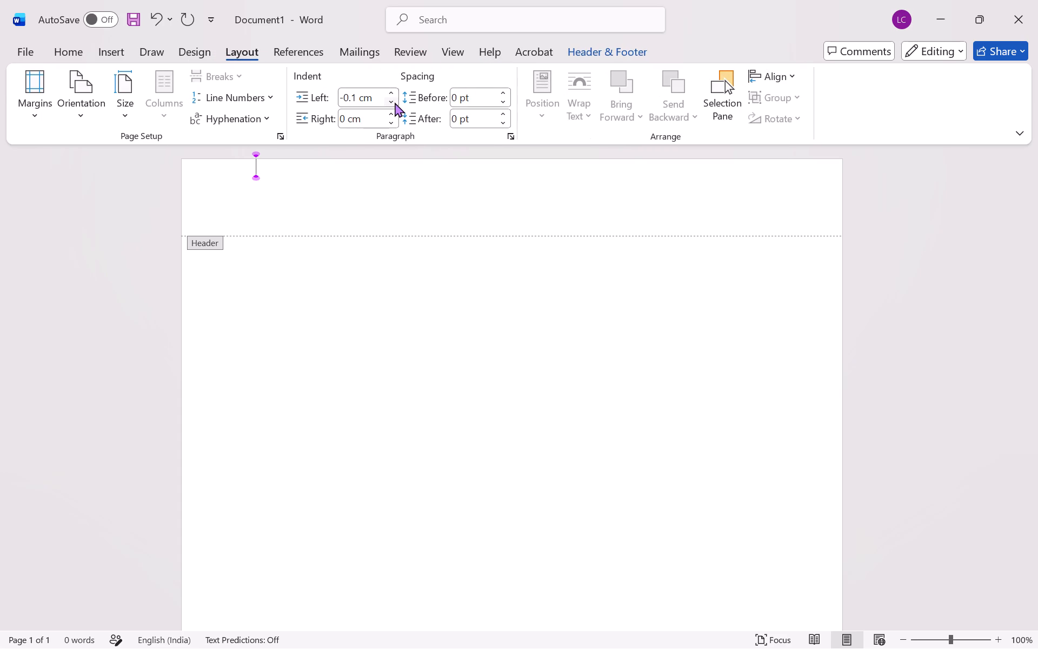
pyautogui.tripleClick(395, 102)
pyautogui.tripleClick(395, 102)
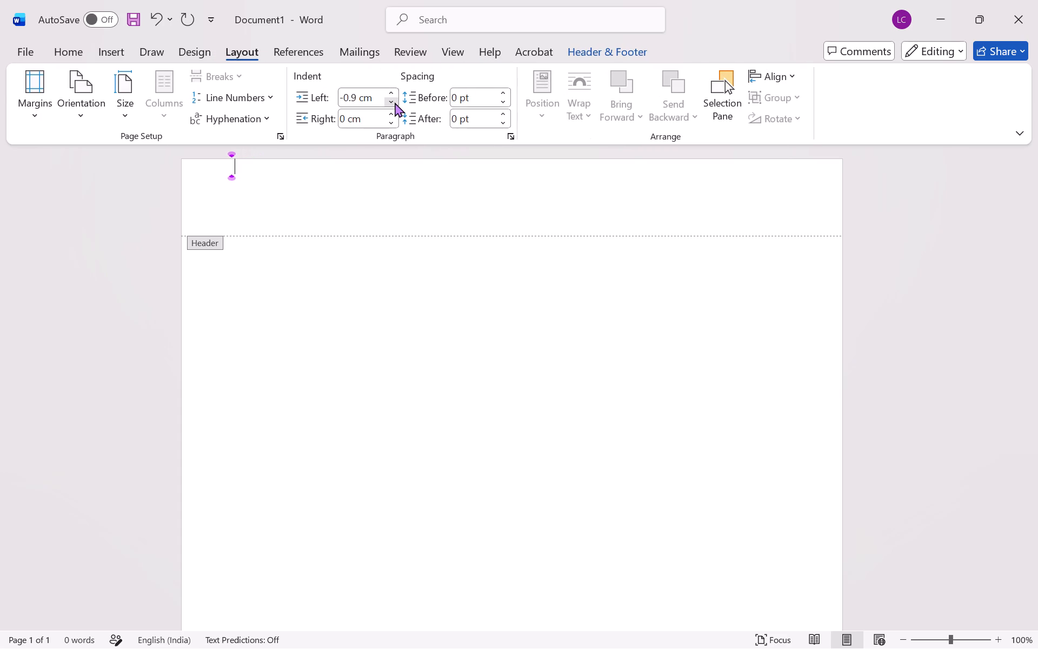
pyautogui.tripleClick(395, 102)
pyautogui.tripleClick(395, 102)
pyautogui.tripleClick(395, 102)
pyautogui.tripleClick(395, 102)
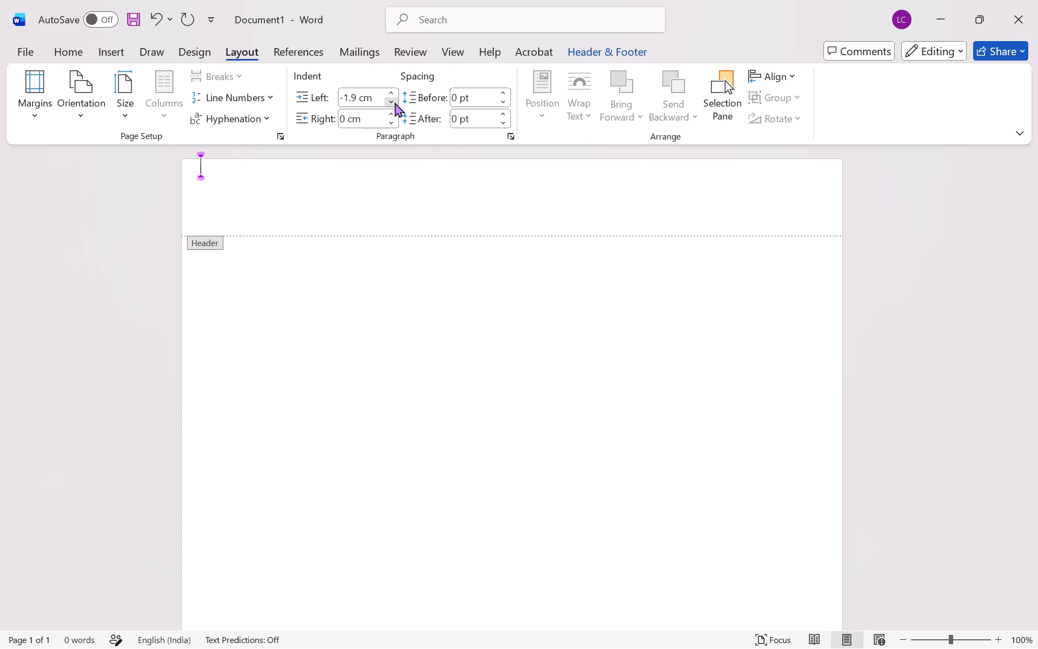
pyautogui.tripleClick(395, 102)
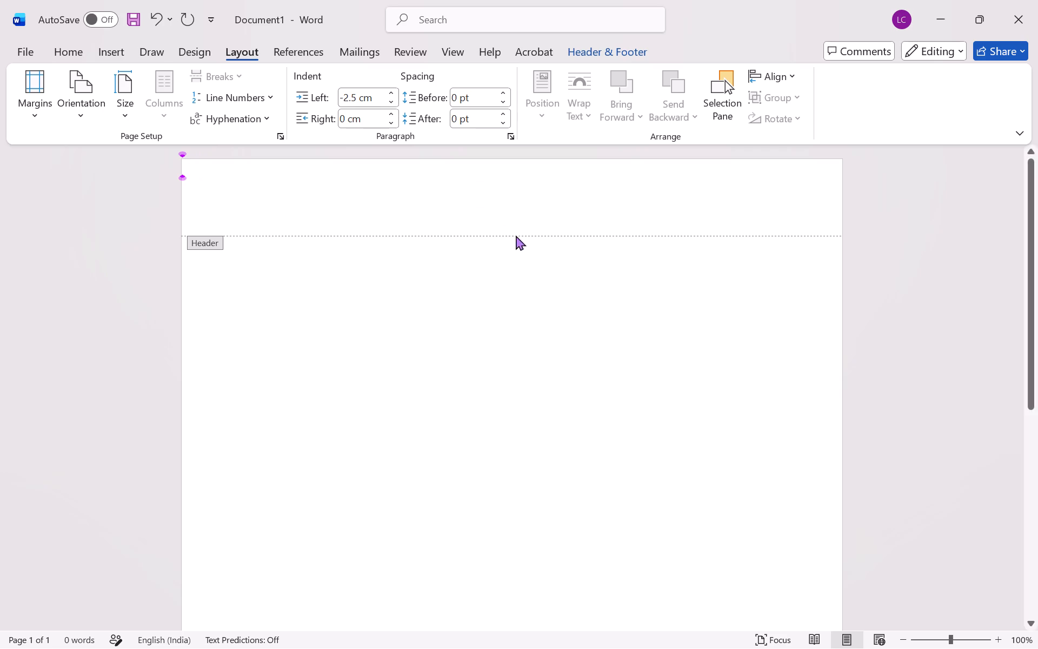
# Look through the clipboard history for a letterhead image to paste into the header.
pyautogui.press('super+v')
pyautogui.scroll(-9, 434, 365)
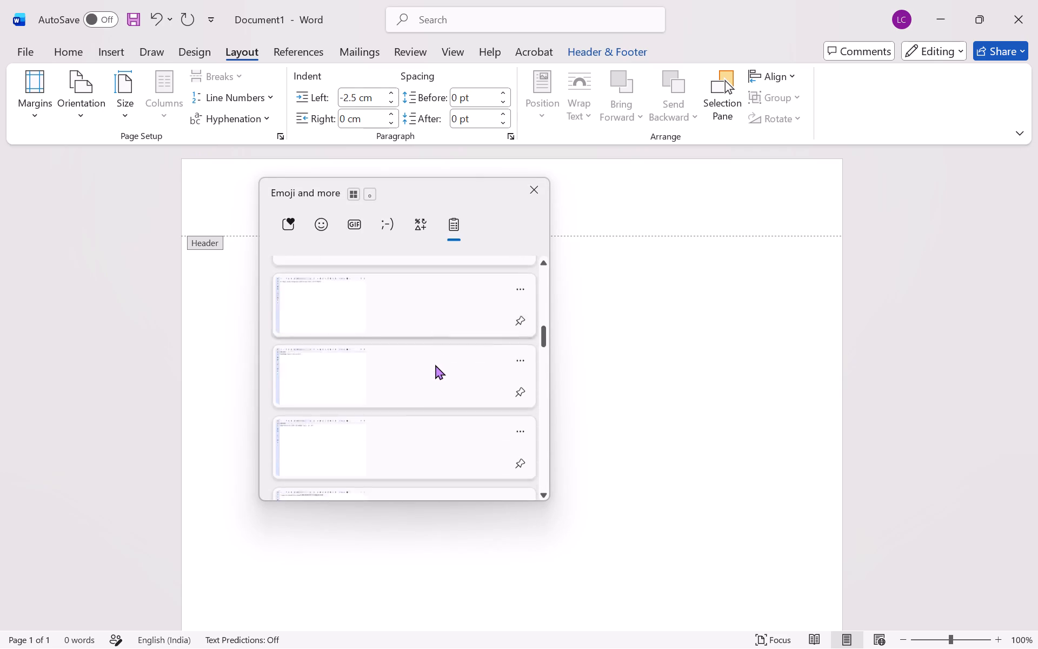
pyautogui.scroll(-15, 435, 365)
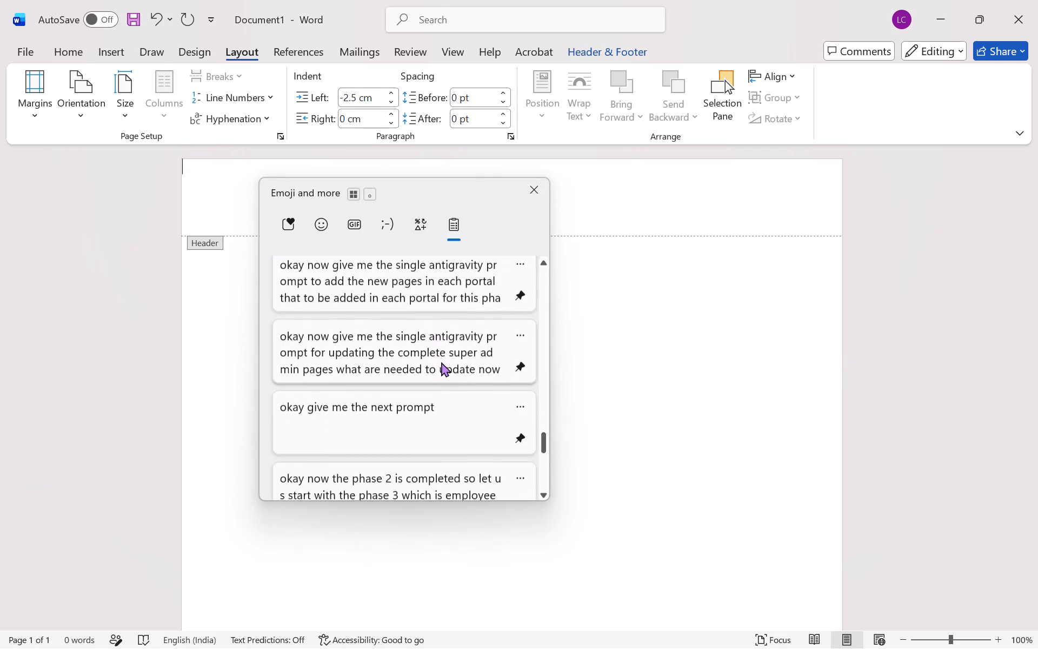
pyautogui.scroll(-10, 441, 362)
pyautogui.click(948, 393)
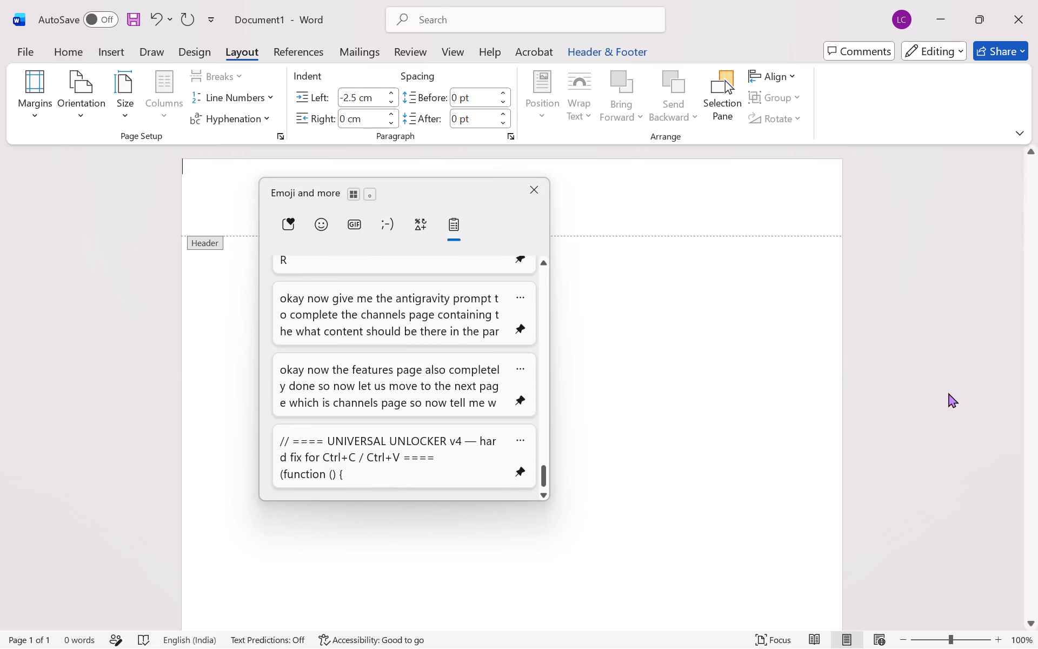
# Switch to File Explorer and open BOS final for Fundamentals of AI(15.07.2026).docx from the Downloads folder in Word.
pyautogui.click(432, 634)
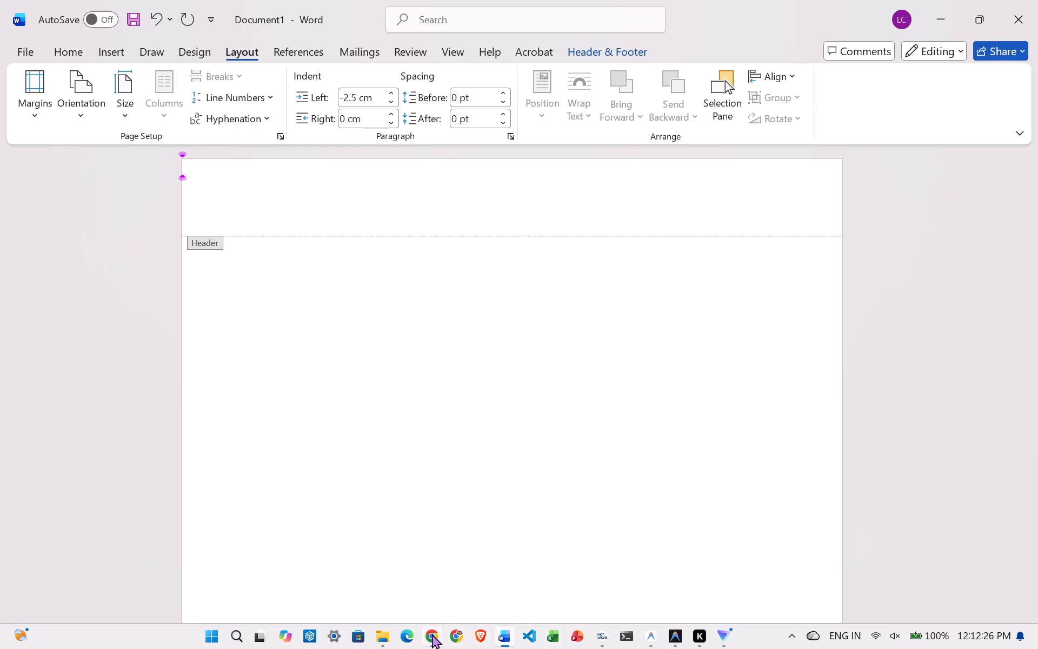
pyautogui.click(386, 643)
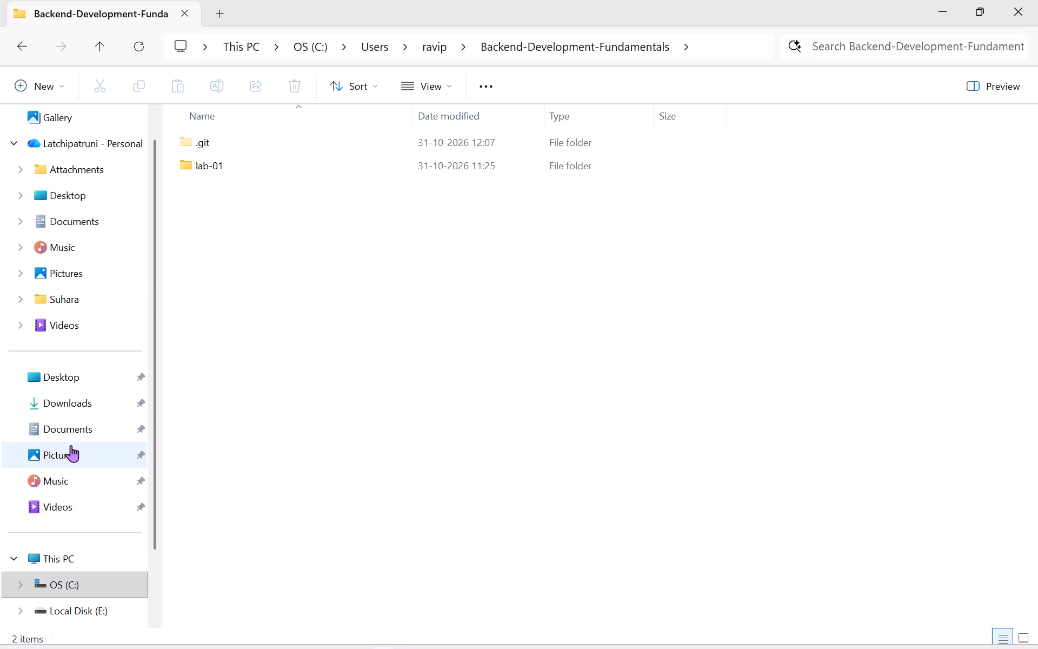
pyautogui.click(79, 406)
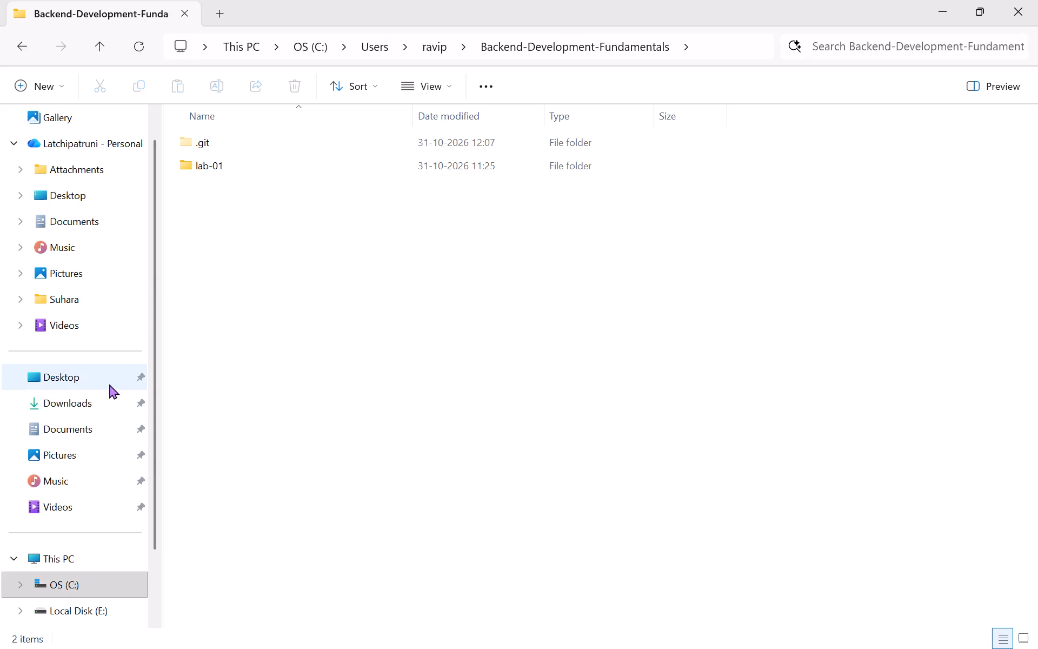
pyautogui.click(103, 398)
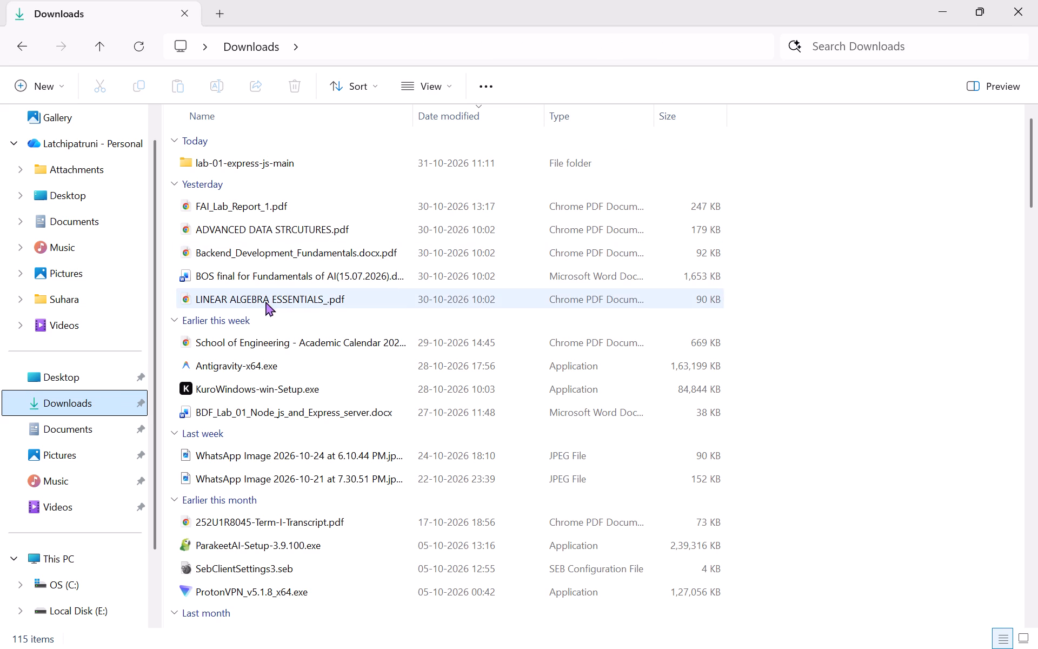
pyautogui.doubleClick(280, 273)
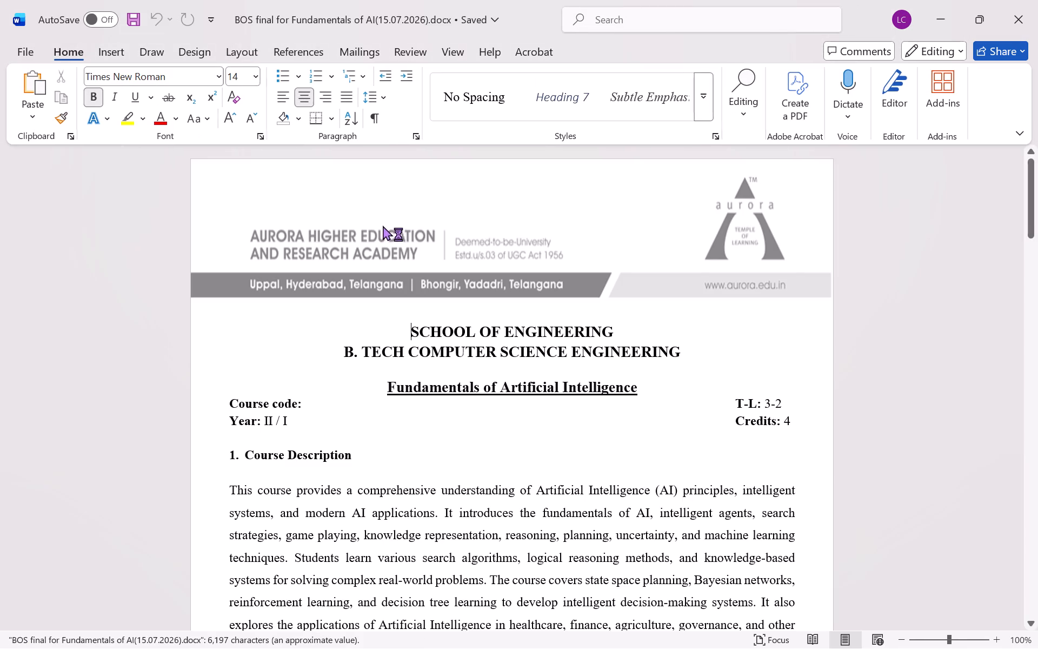
# Copy the Aurora letterhead picture from the first-page header and pin it in the clipboard history.
pyautogui.click(430, 249)
pyautogui.doubleClick(443, 252)
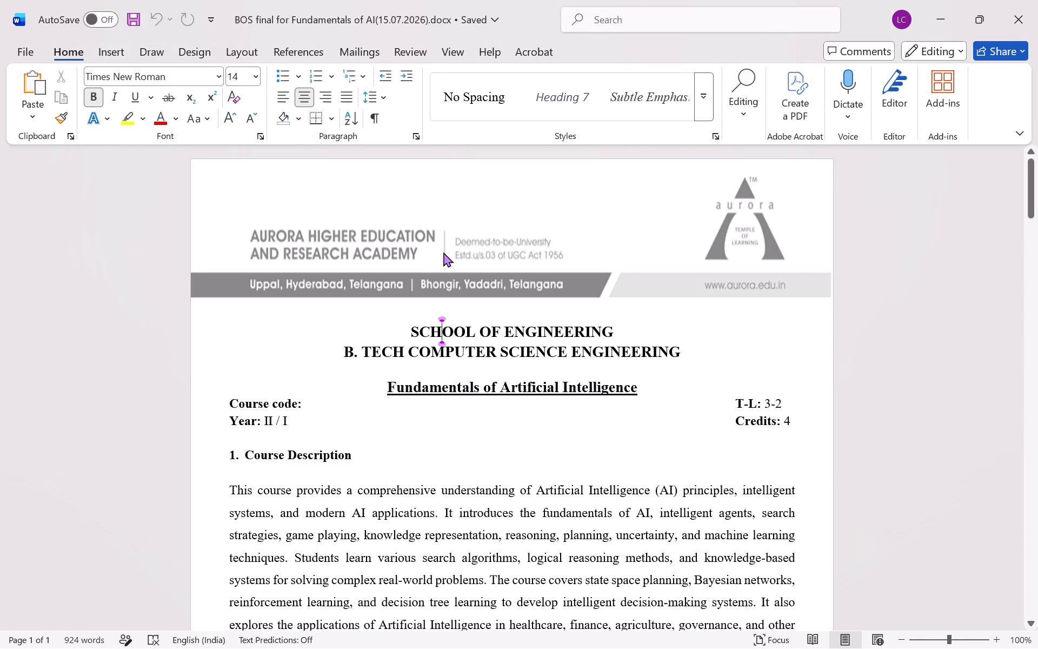
pyautogui.click(444, 252)
pyautogui.hotkey('ctrl', 'c')
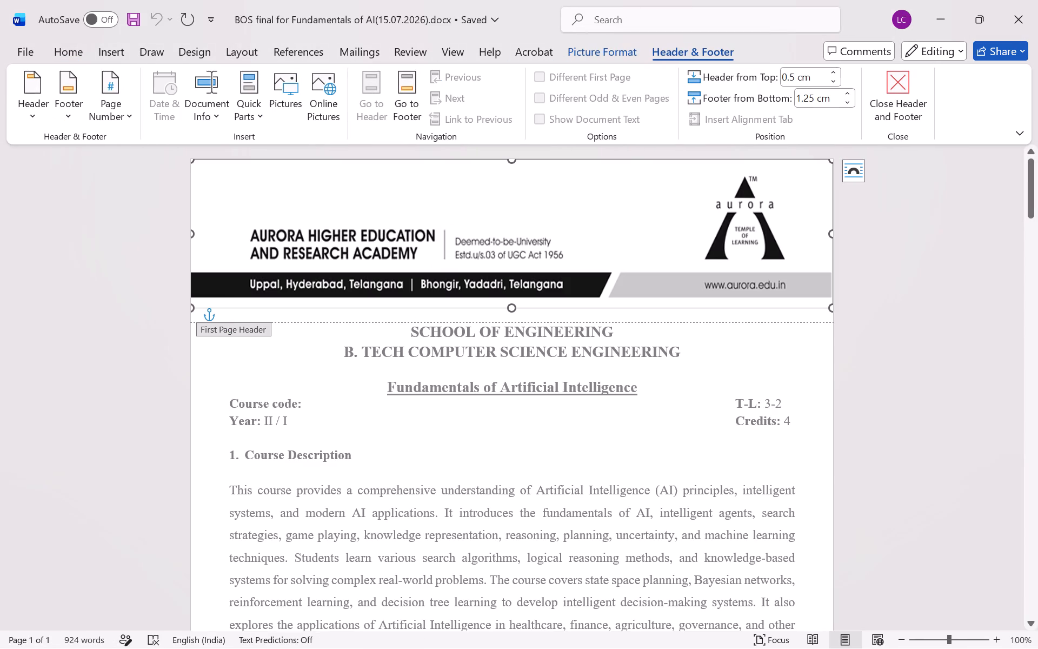
pyautogui.press('super+v')
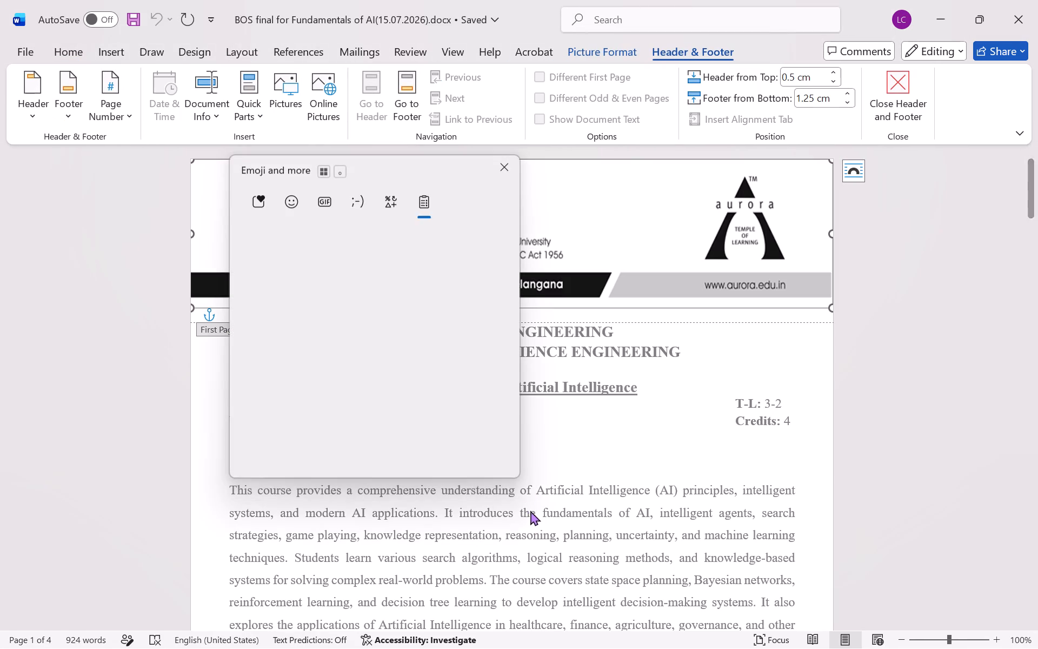
pyautogui.click(496, 307)
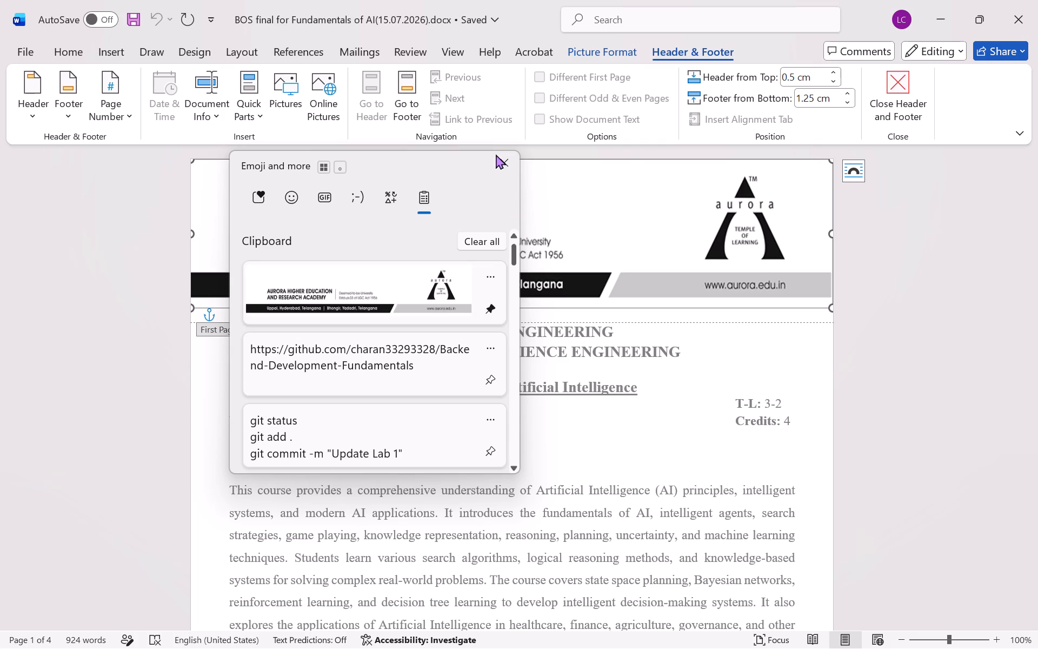
# Close the BOS final document and paste the copied Aurora letterhead picture into the page header of Document1.
pyautogui.click(502, 156)
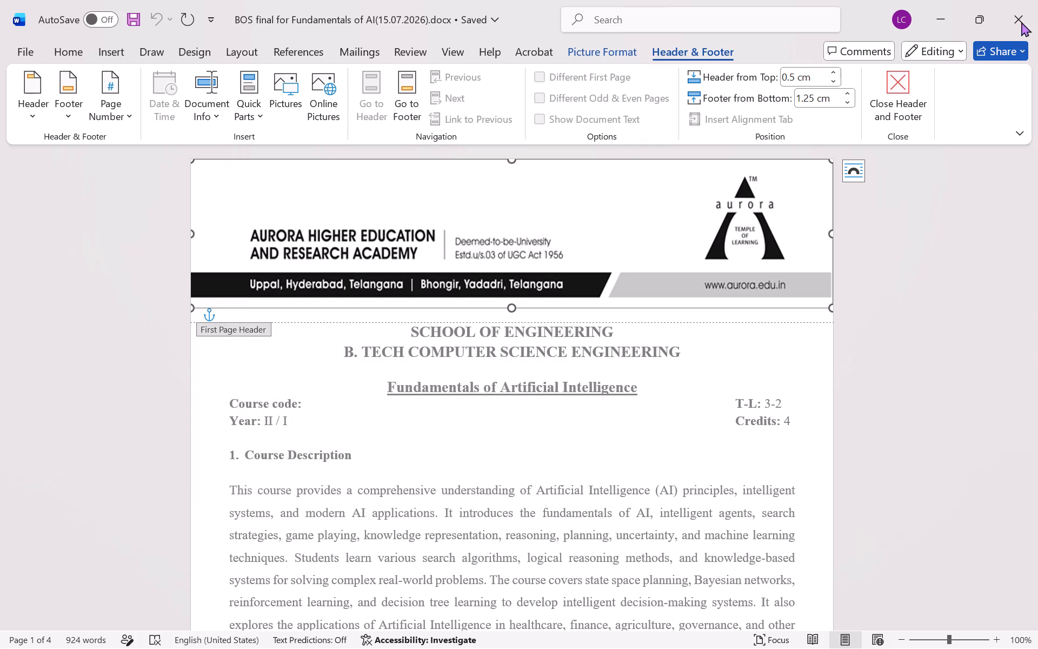
pyautogui.click(1021, 22)
pyautogui.hotkey('ctrl', 'v')
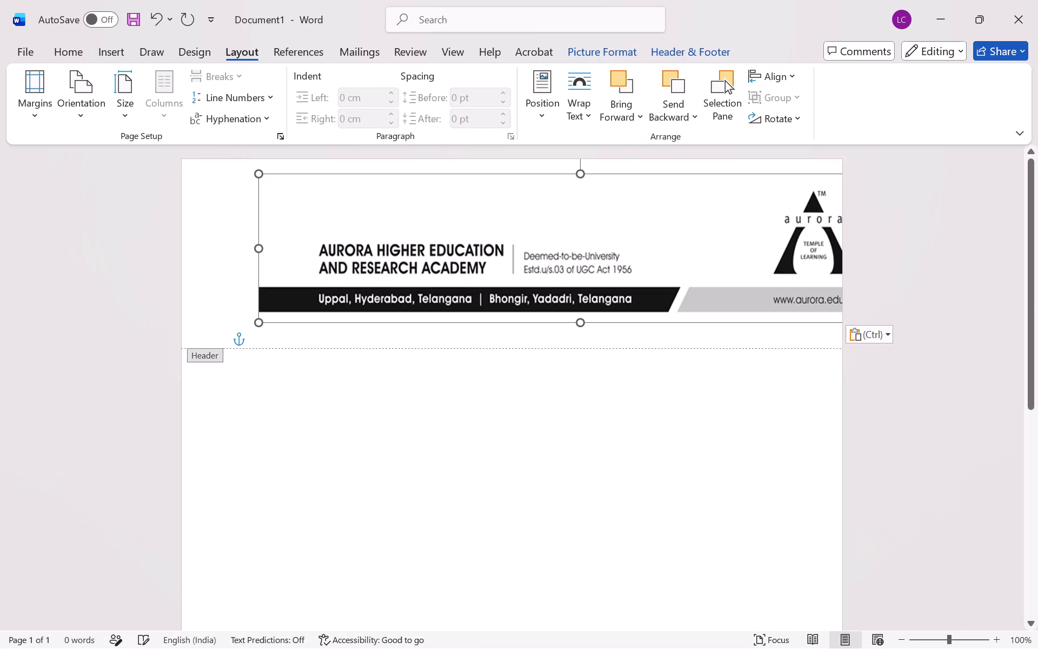
# Move the letterhead picture to the top of the page, flush with the page's left edge.
pyautogui.moveTo(429, 236); pyautogui.dragTo(345, 212)
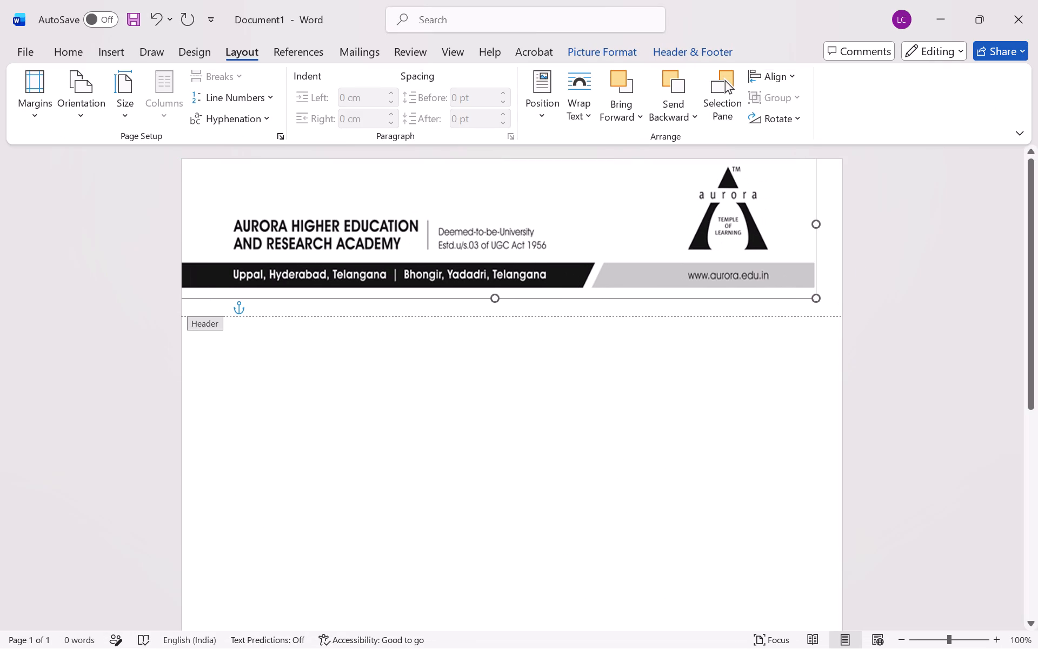
pyautogui.moveTo(345, 212); pyautogui.dragTo(354, 209)
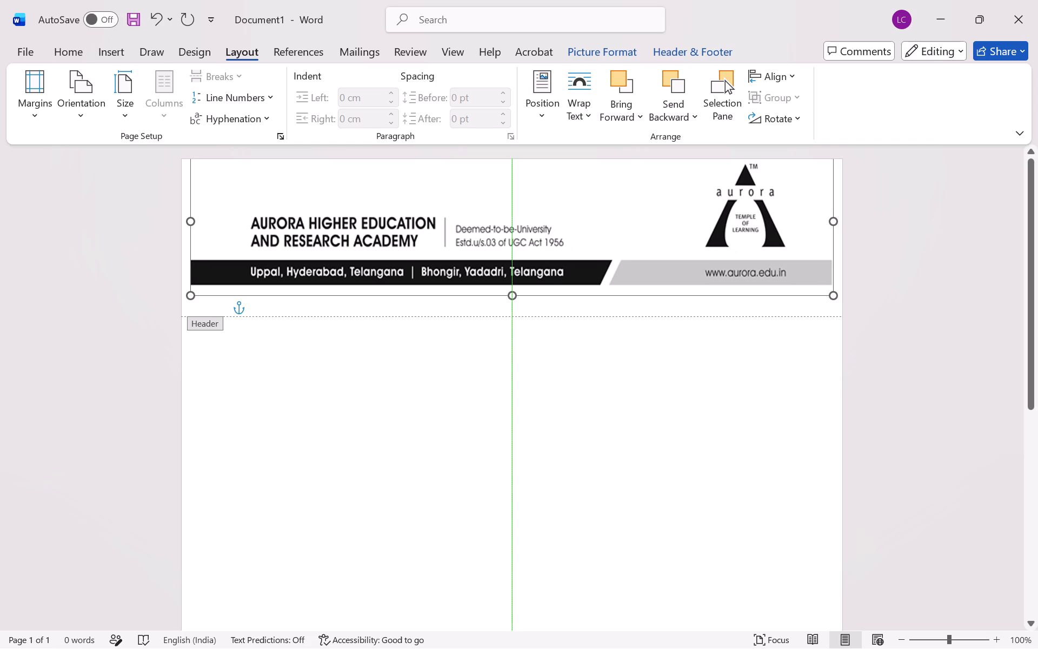
pyautogui.moveTo(354, 209); pyautogui.dragTo(351, 213)
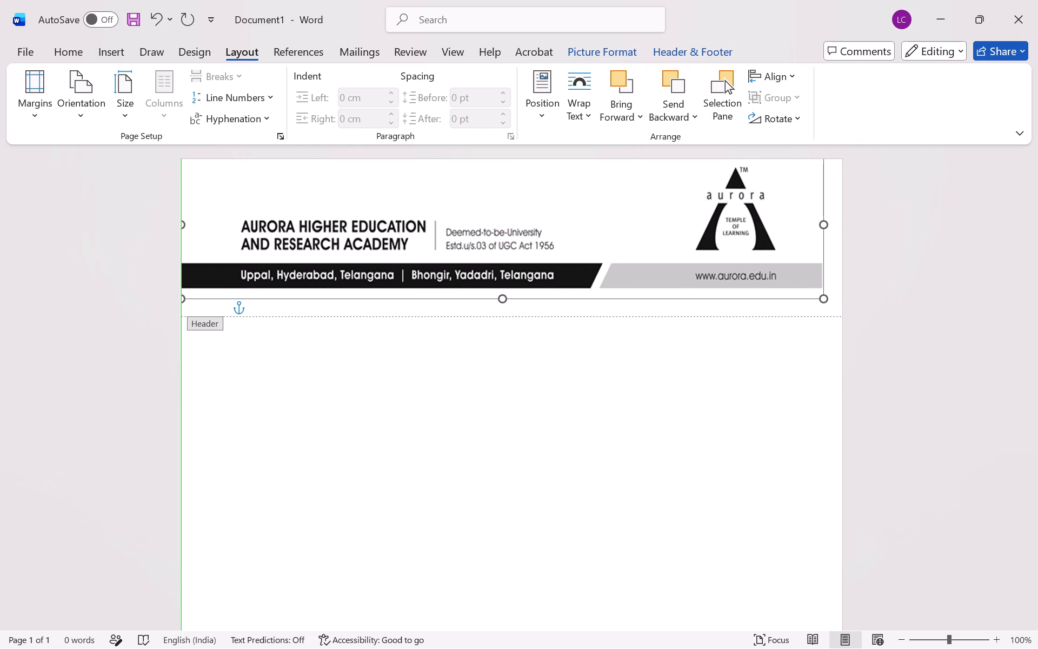
pyautogui.moveTo(351, 213); pyautogui.dragTo(353, 212)
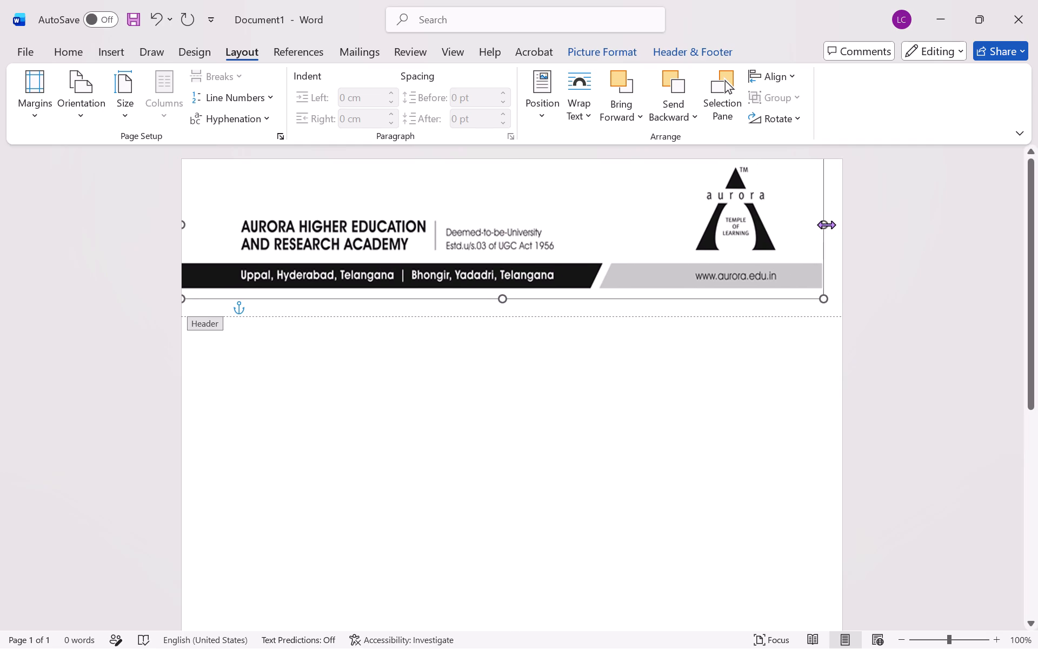
# Widen the letterhead picture to the full page width, flatten it into a shorter banner, and return to the document body.
pyautogui.moveTo(827, 221); pyautogui.dragTo(845, 221)
pyautogui.moveTo(512, 296); pyautogui.dragTo(518, 265)
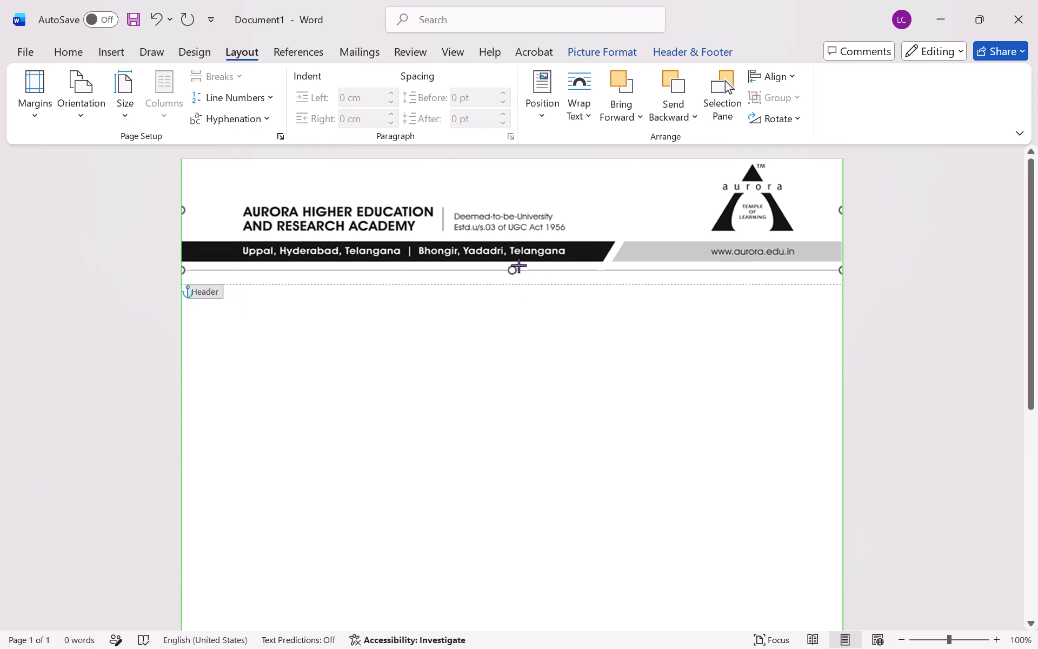
pyautogui.moveTo(518, 265); pyautogui.dragTo(526, 234)
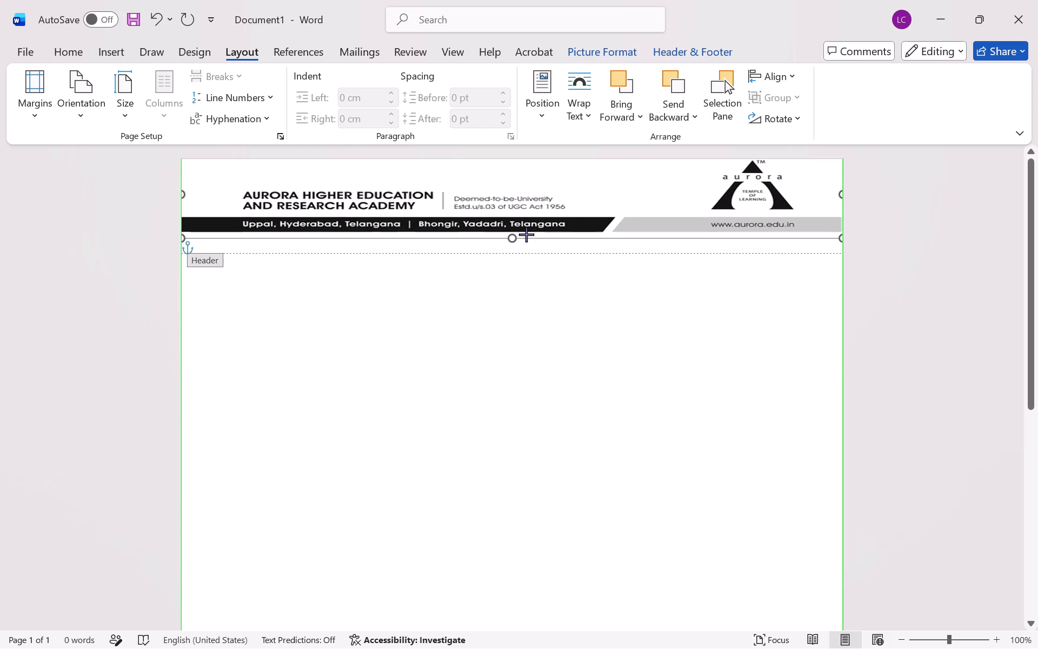
pyautogui.moveTo(526, 234); pyautogui.dragTo(526, 234)
pyautogui.click(515, 315)
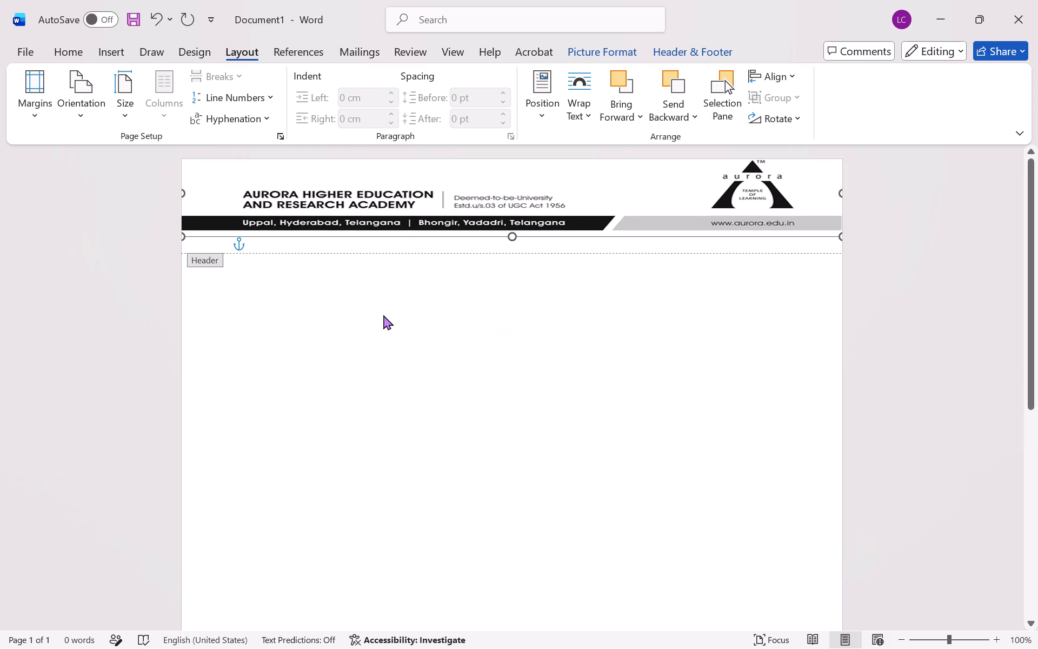
pyautogui.doubleClick(383, 315)
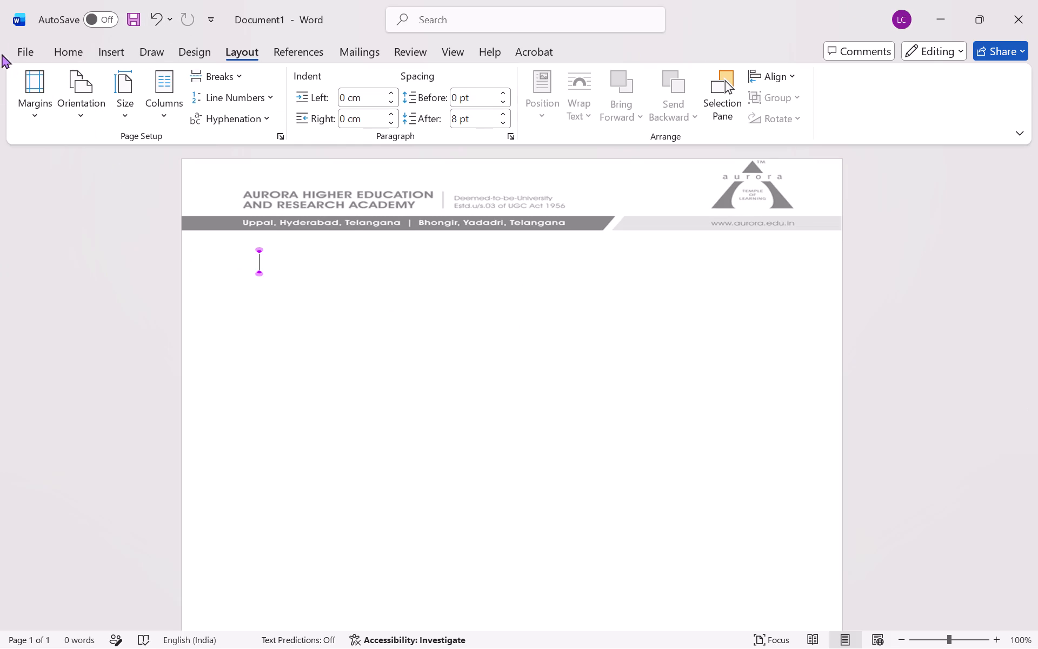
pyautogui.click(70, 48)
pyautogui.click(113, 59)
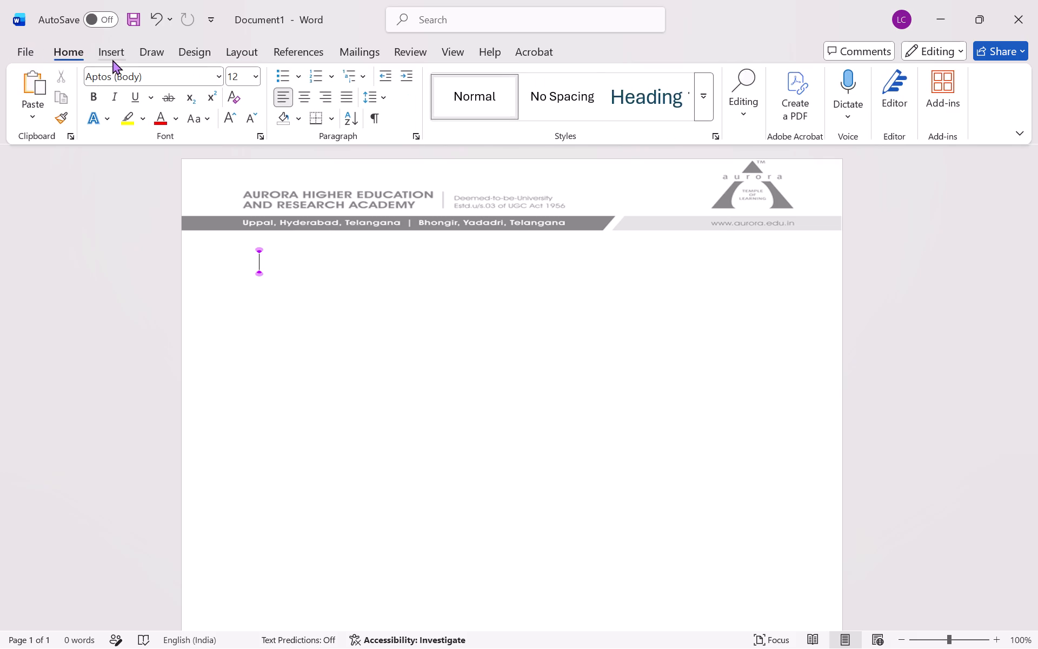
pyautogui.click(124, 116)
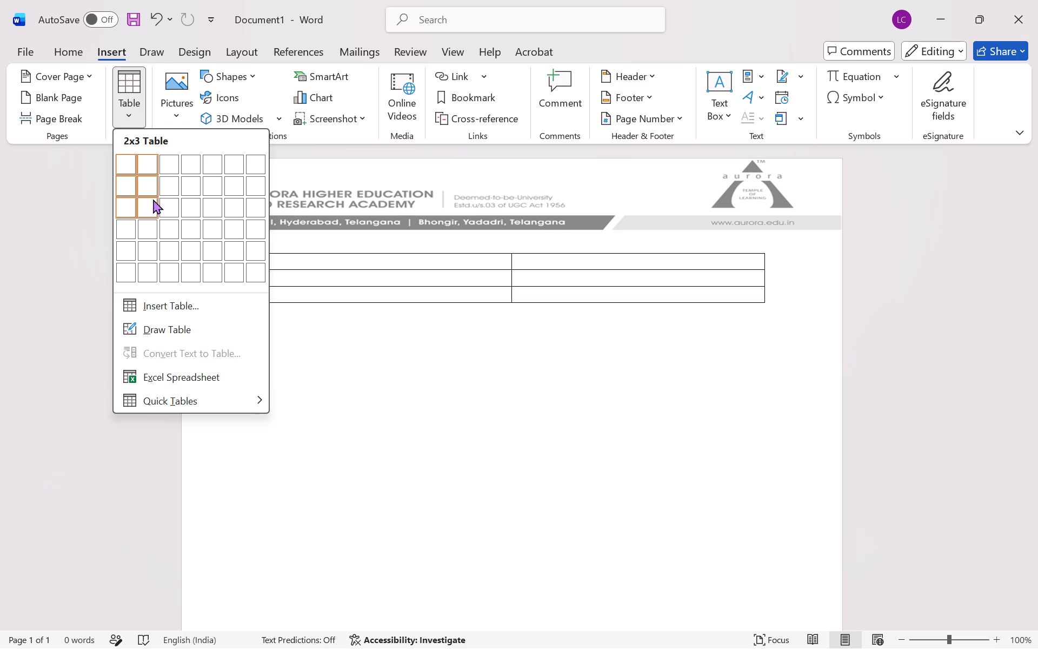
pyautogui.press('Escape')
# Switch from the Word document to the ChatGPT conversation about Lab 1 in the browser.
pyautogui.hotkey('alt', 'Tab')
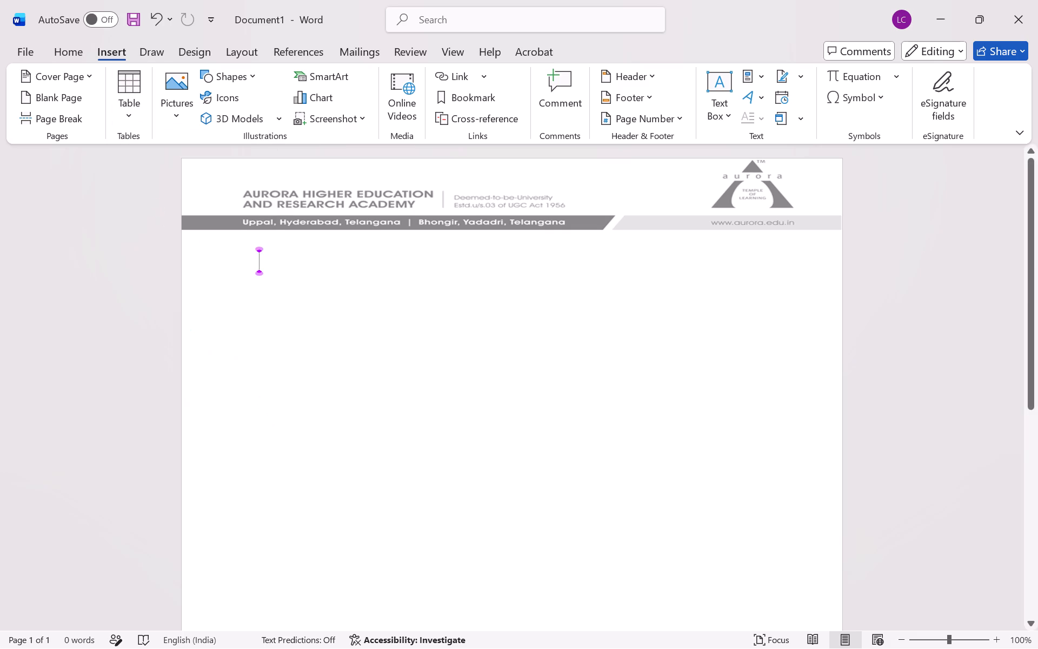
pyautogui.hotkey('alt', 'Tab')
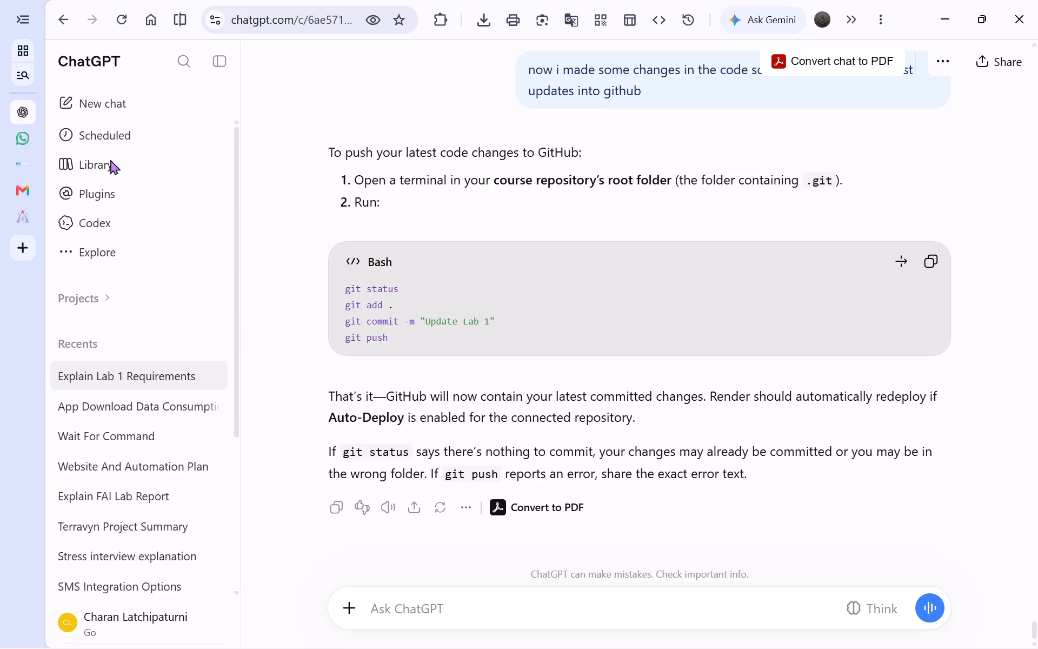
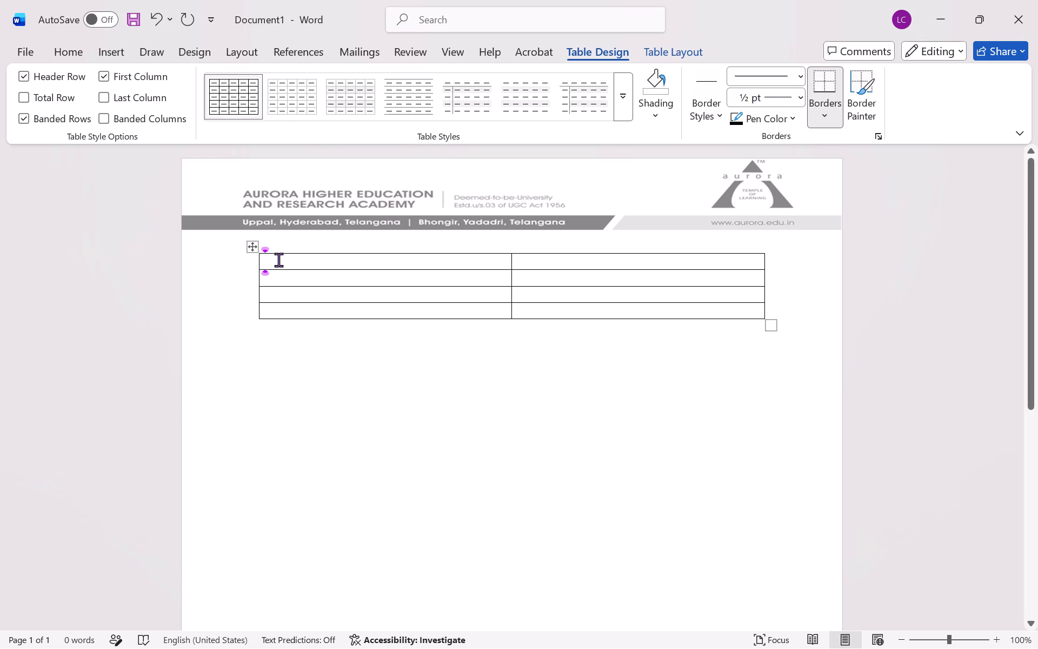
# Merge the two cells of the table's top row into a single full-width cell.
pyautogui.hotkey('shift', 'Right')
pyautogui.hotkey('shift', 'Right')
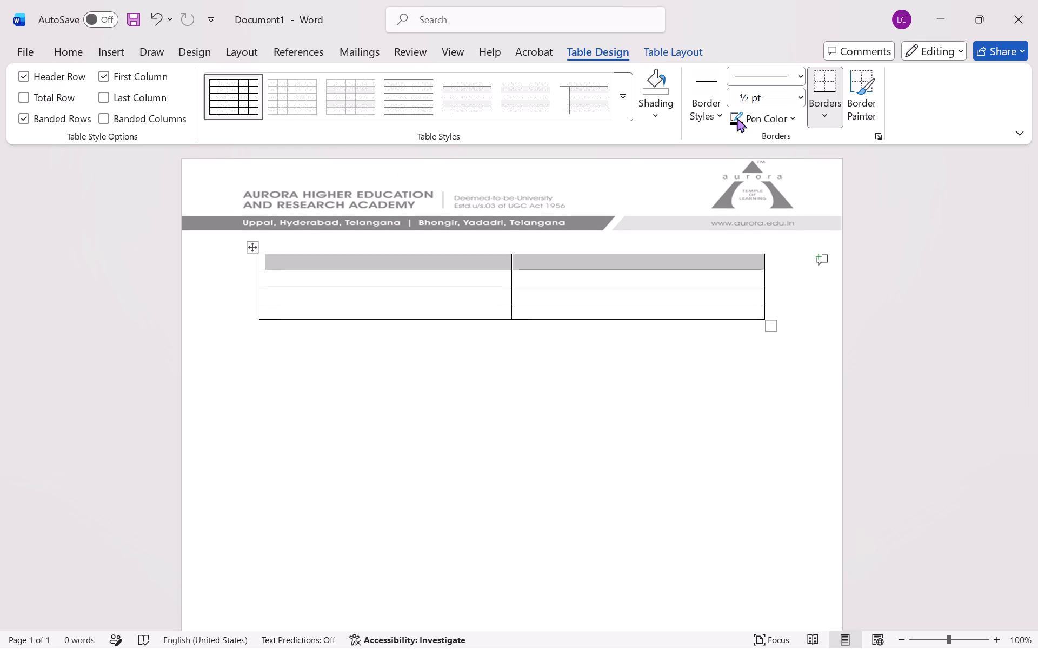
pyautogui.click(107, 55)
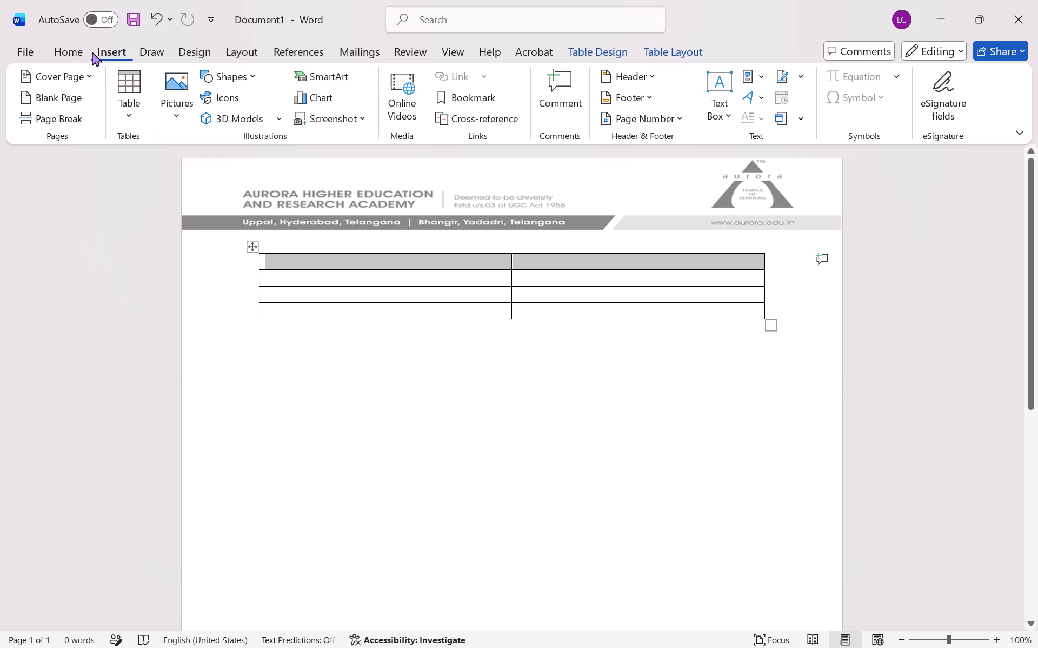
pyautogui.click(75, 51)
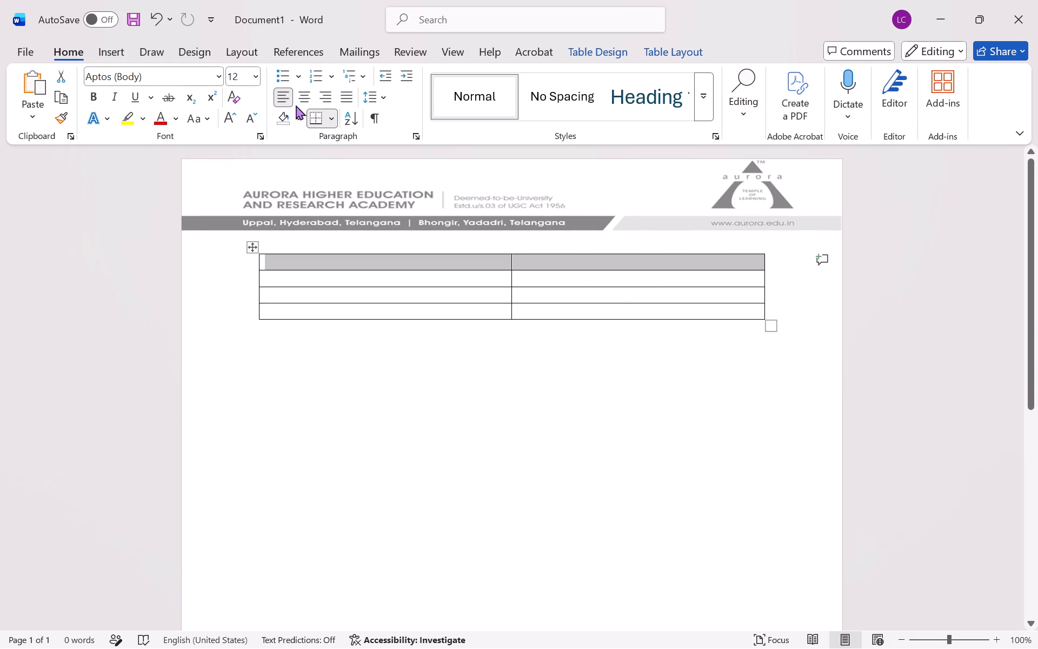
pyautogui.click(158, 52)
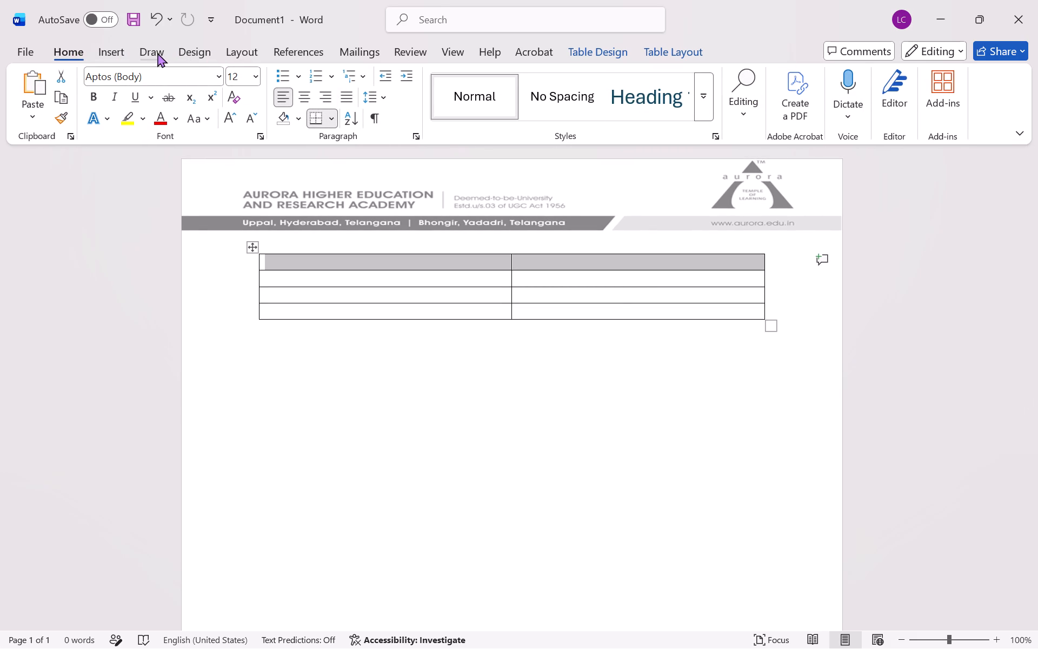
pyautogui.click(184, 48)
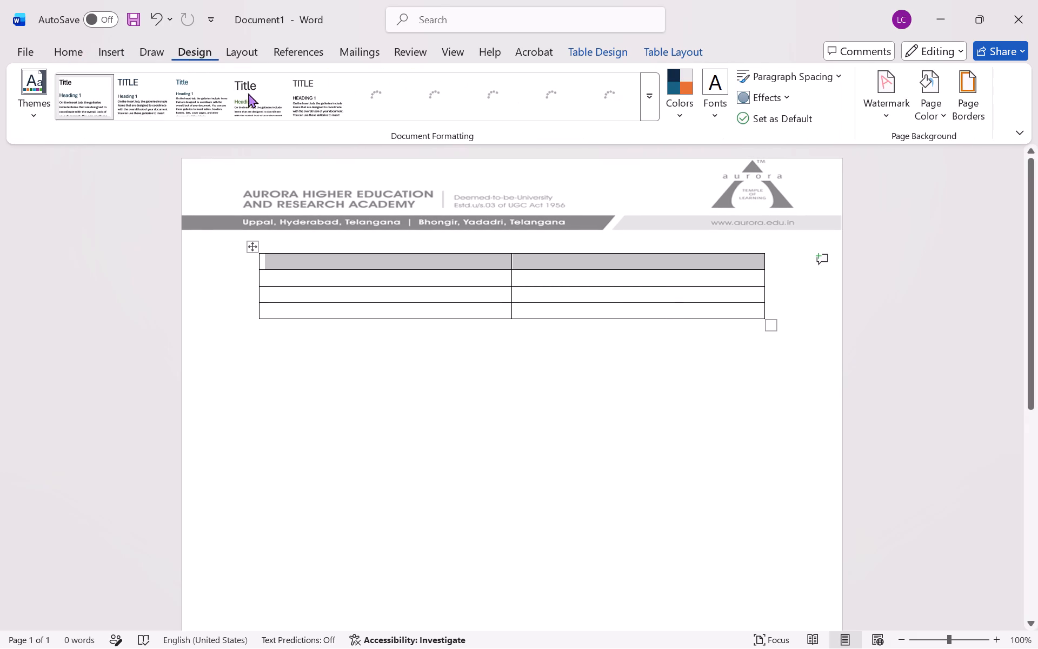
pyautogui.click(238, 45)
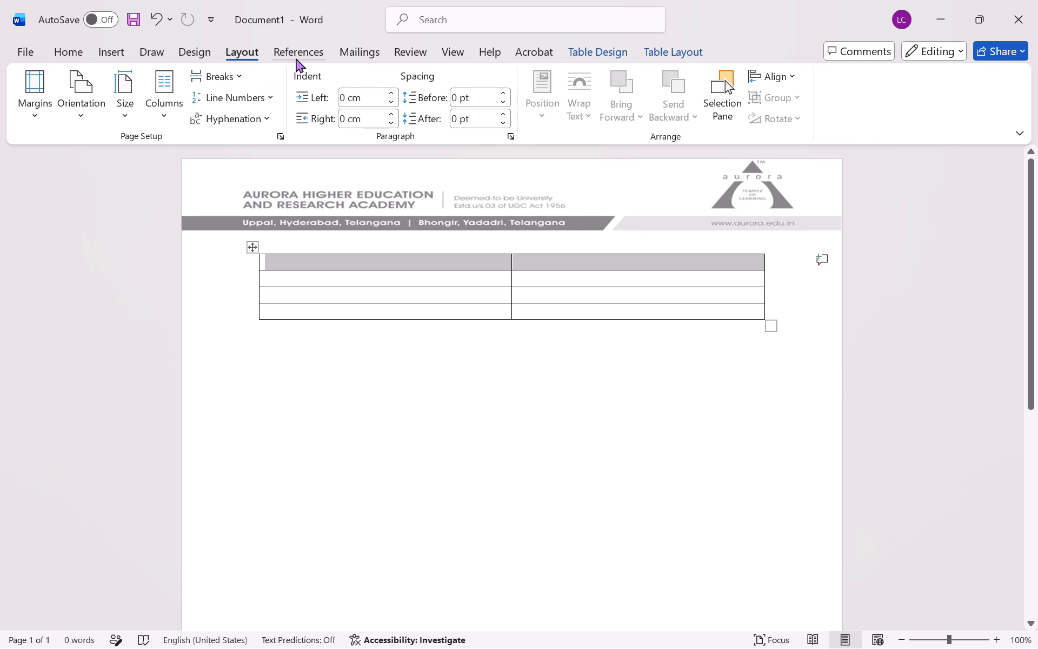
pyautogui.click(594, 53)
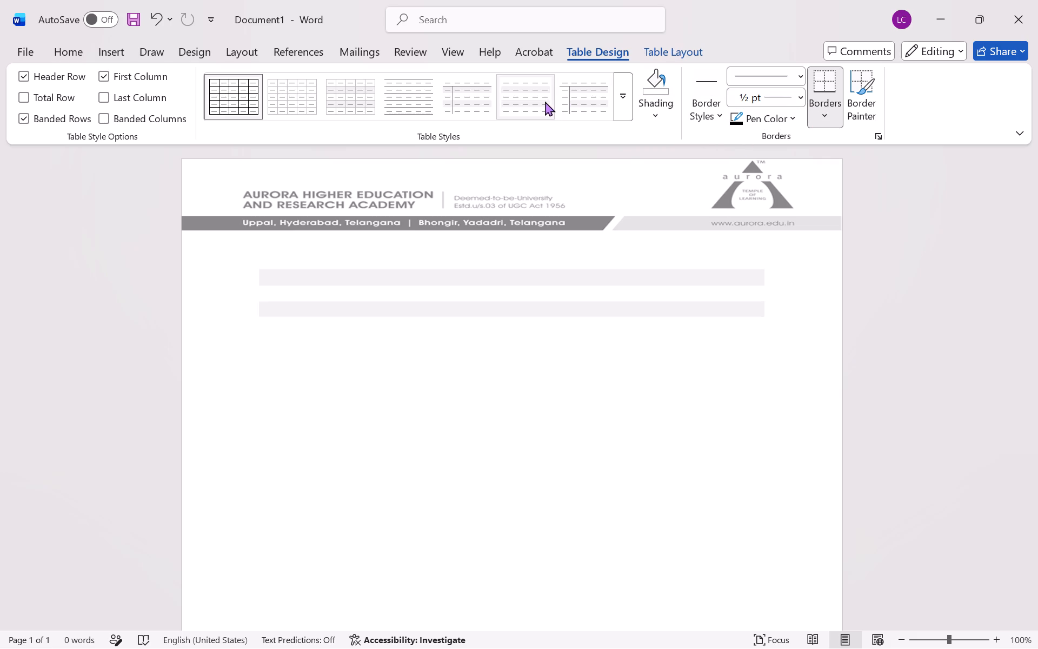
pyautogui.click(671, 47)
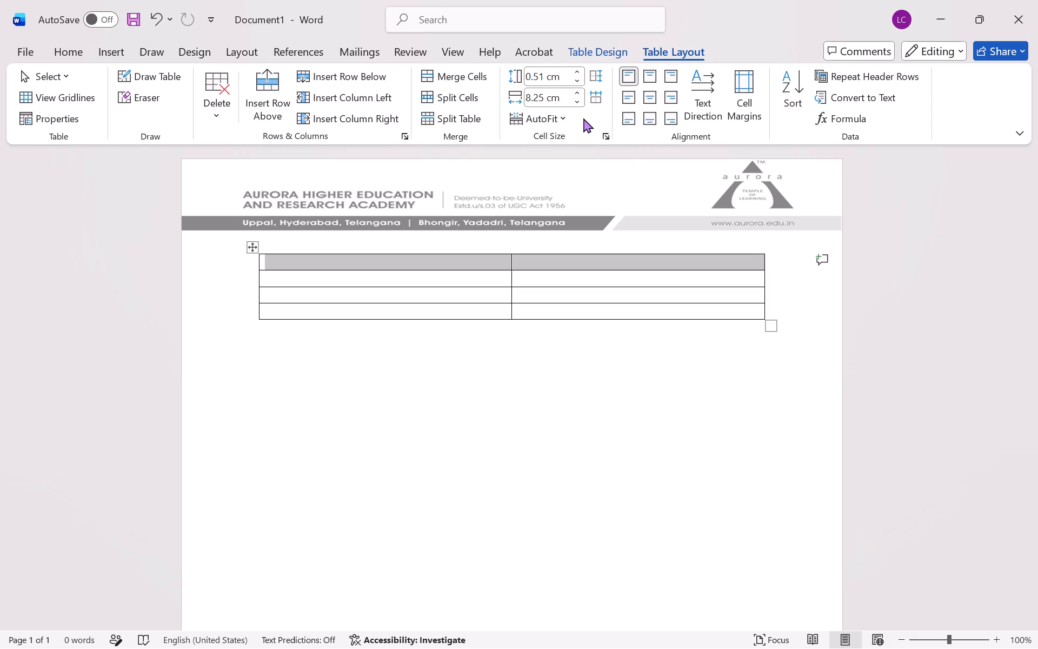
pyautogui.click(465, 77)
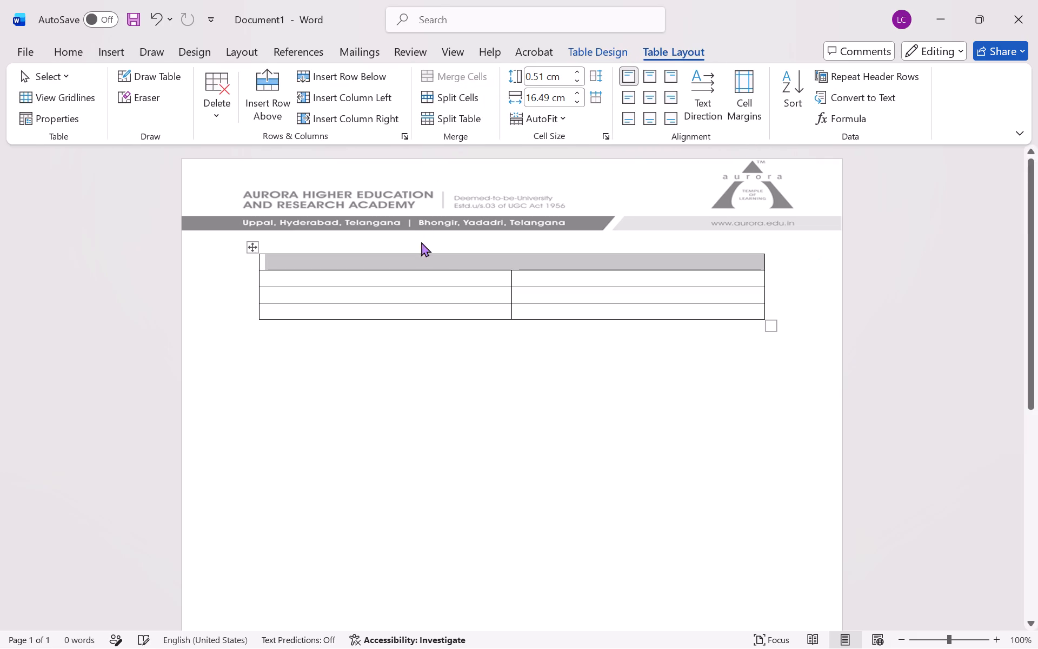
# Merge the two cells of the table's bottom row into a single full-width cell.
pyautogui.click(454, 314)
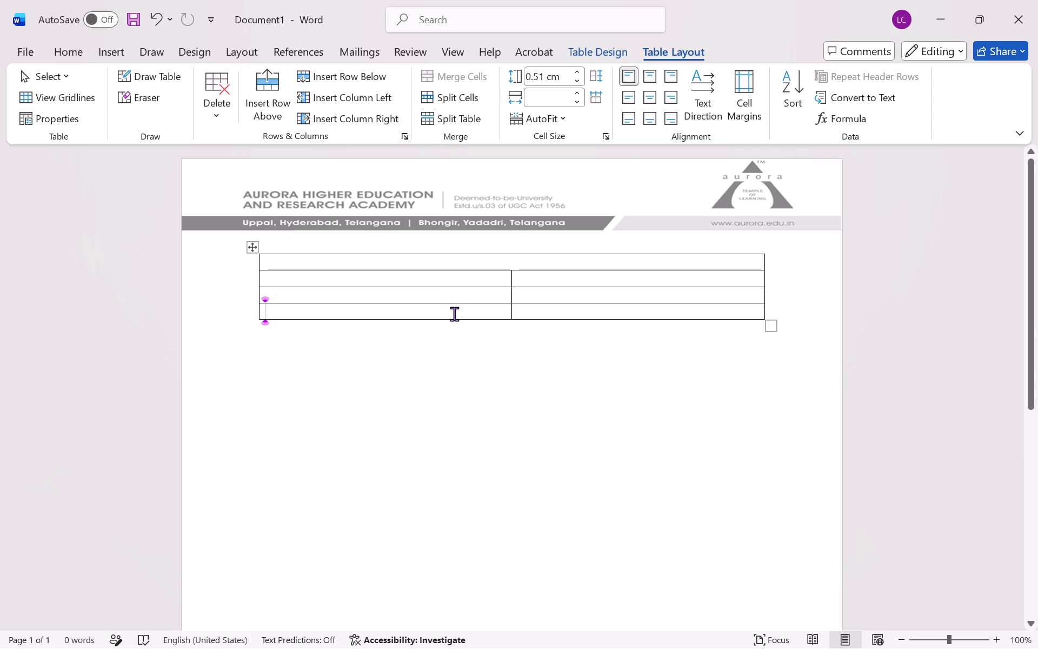
pyautogui.hotkey('shift', 'Right')
pyautogui.hotkey('shift', 'Right')
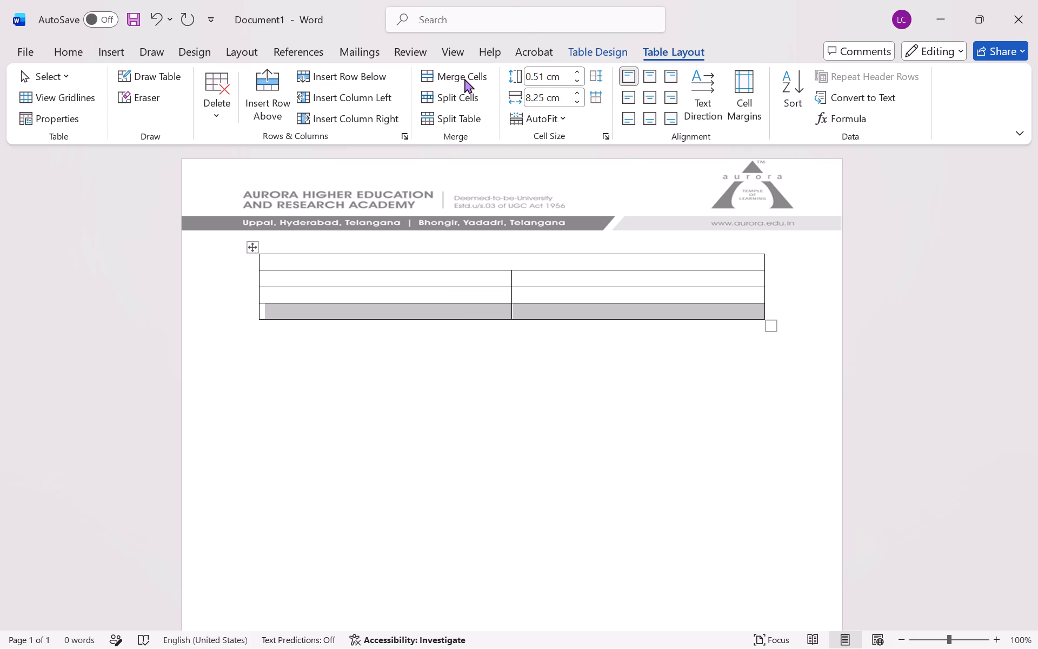
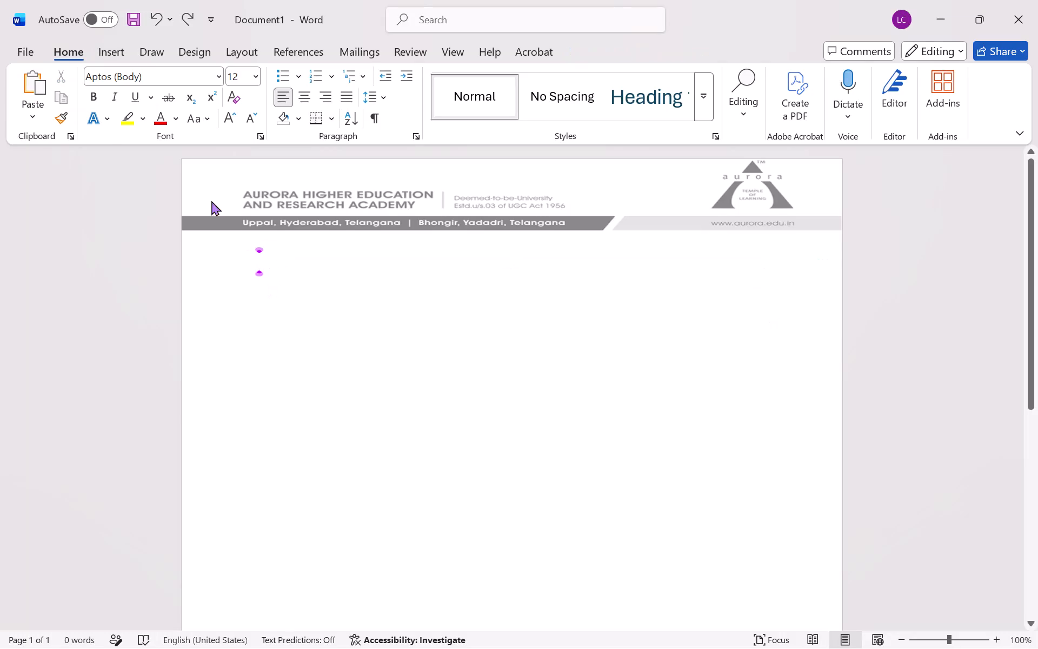
# Insert a table with three columns and four rows in the document body below the letterhead.
pyautogui.click(113, 57)
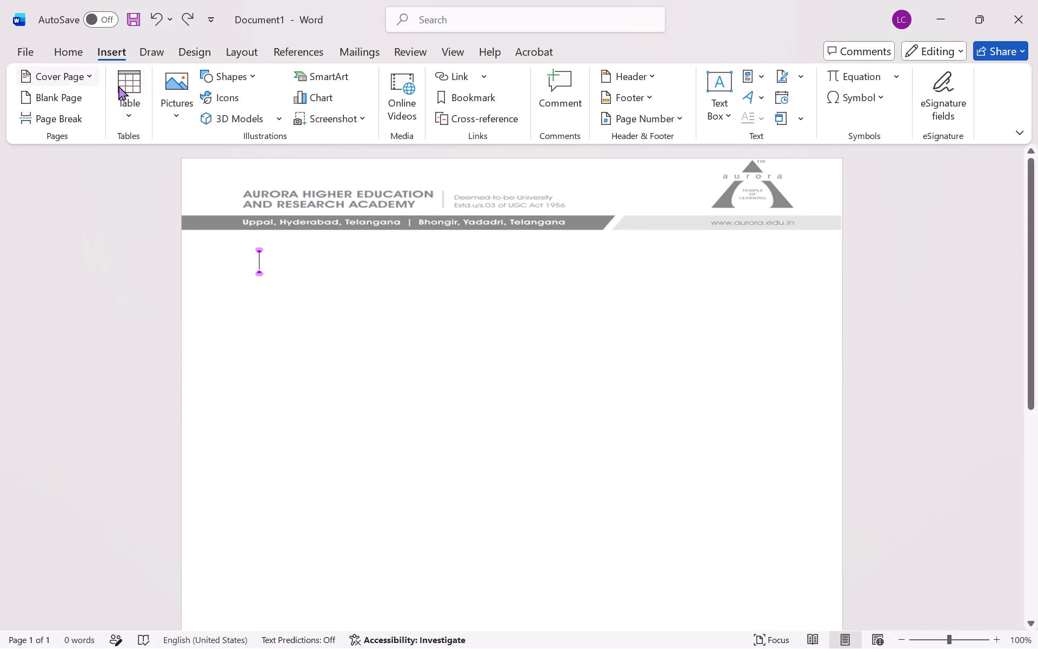
pyautogui.click(134, 92)
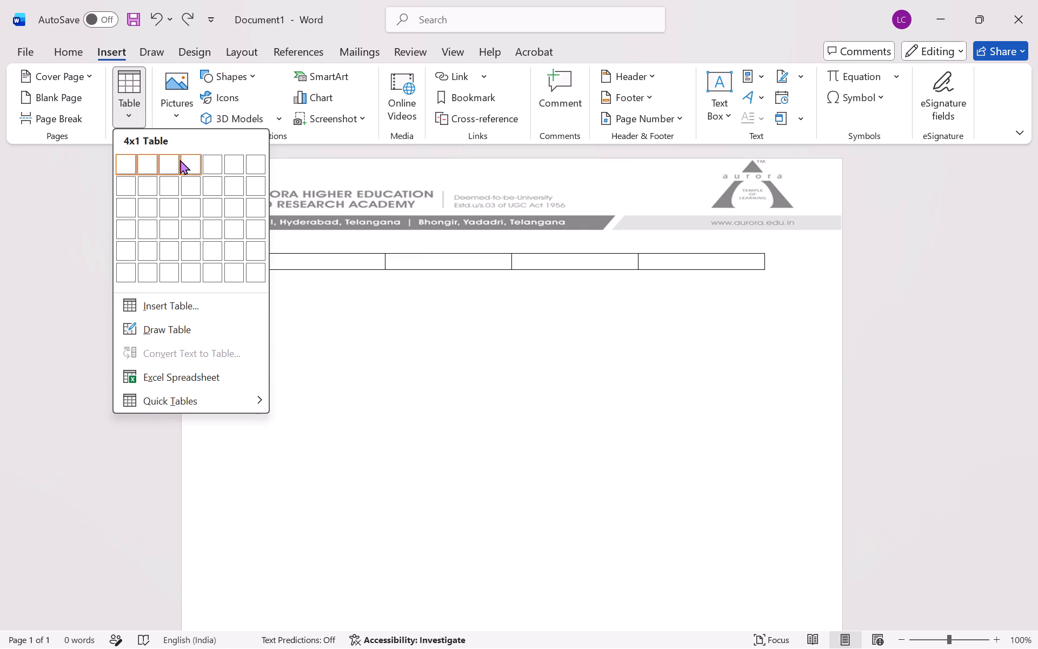
pyautogui.click(164, 223)
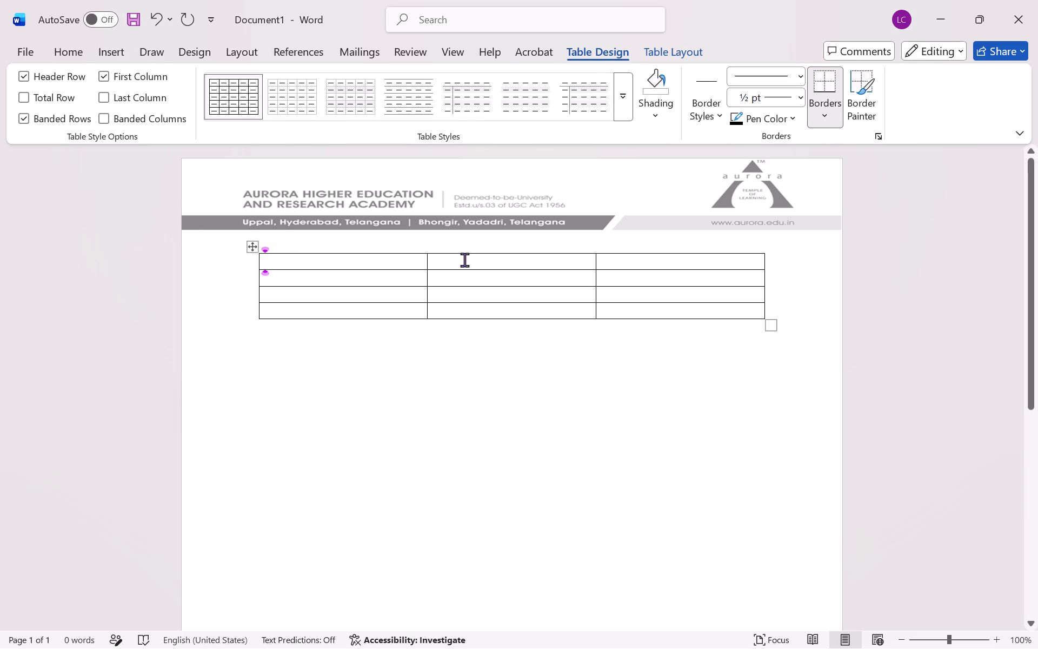
# Merge the second and third cells of the table's top row into one cell.
pyautogui.click(464, 260)
pyautogui.hotkey('shift', 'Right')
pyautogui.hotkey('shift', 'Right')
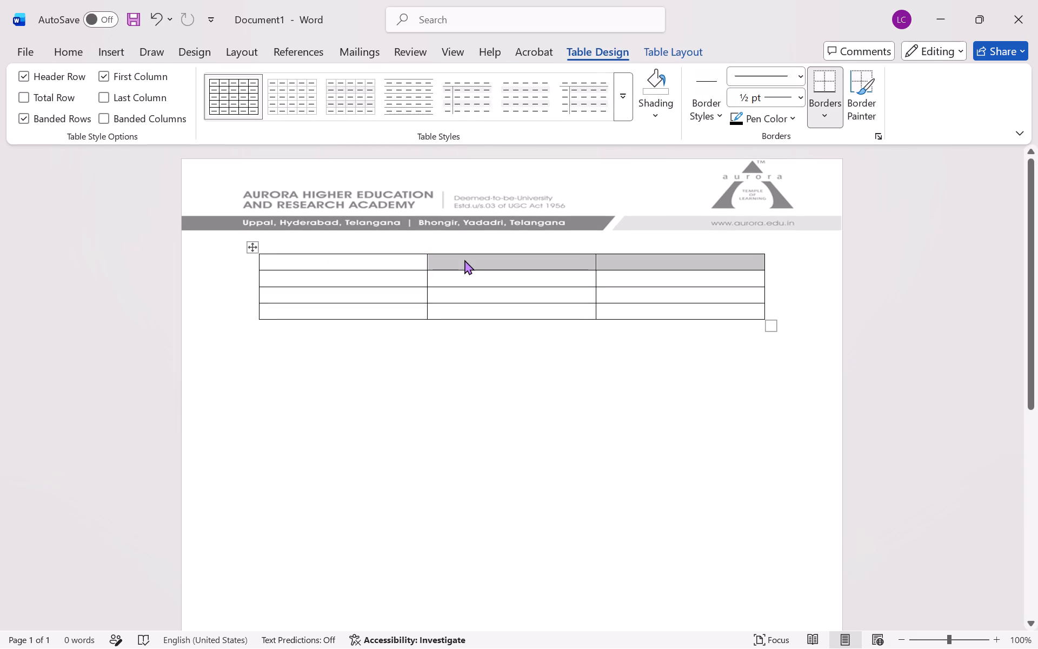
pyautogui.click(674, 56)
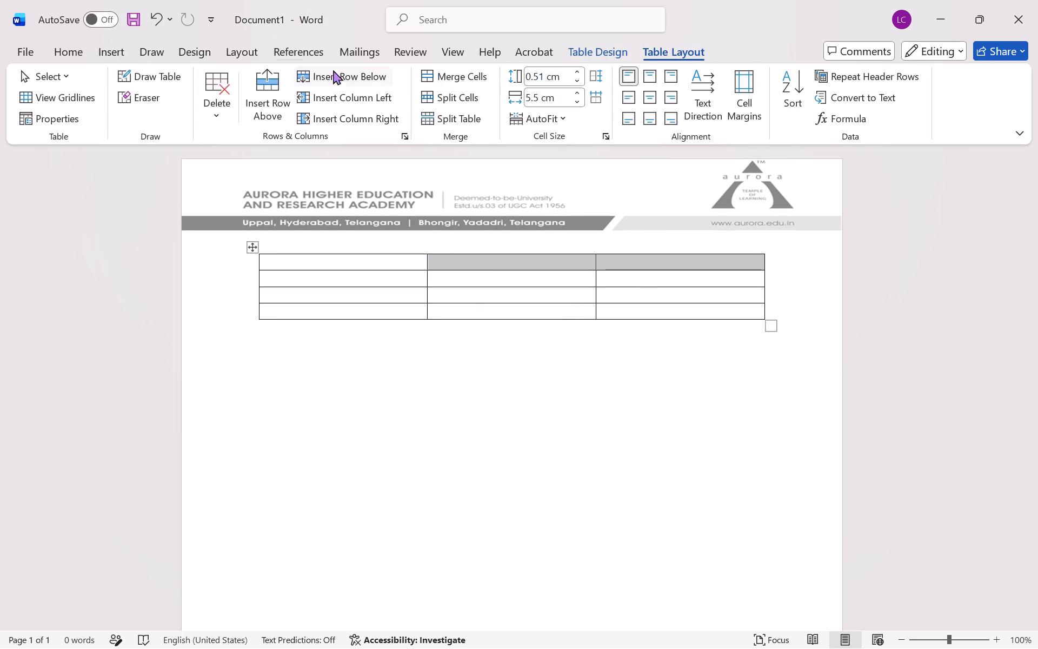
pyautogui.click(470, 75)
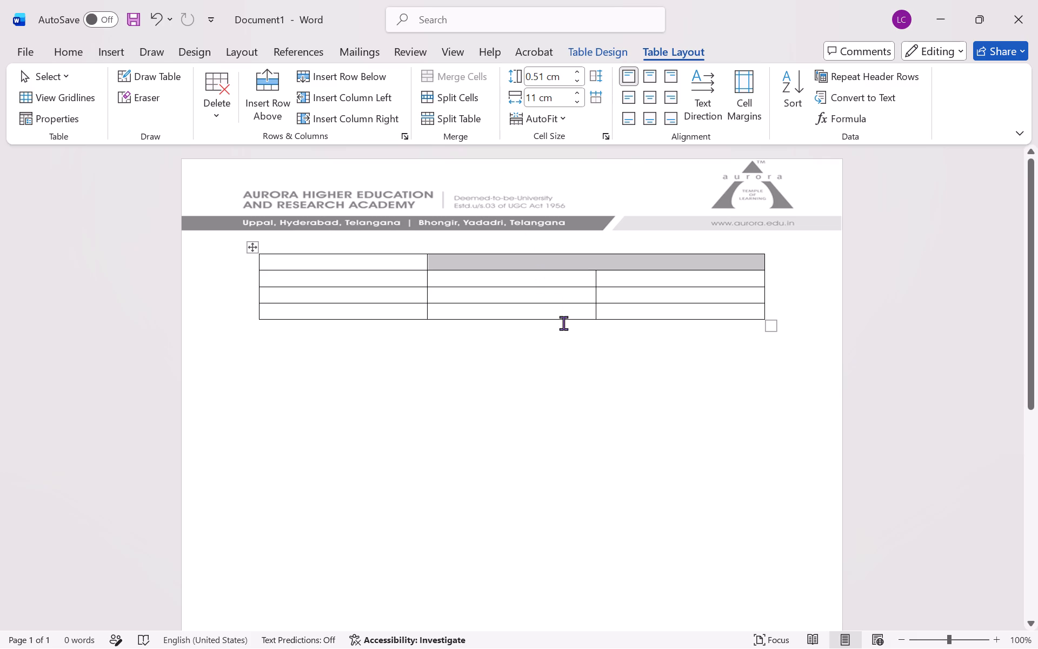
# Merge the second and third cells of the table's bottom row into one cell.
pyautogui.click(559, 311)
pyautogui.hotkey('shift', 'Right')
pyautogui.hotkey('shift', 'Right')
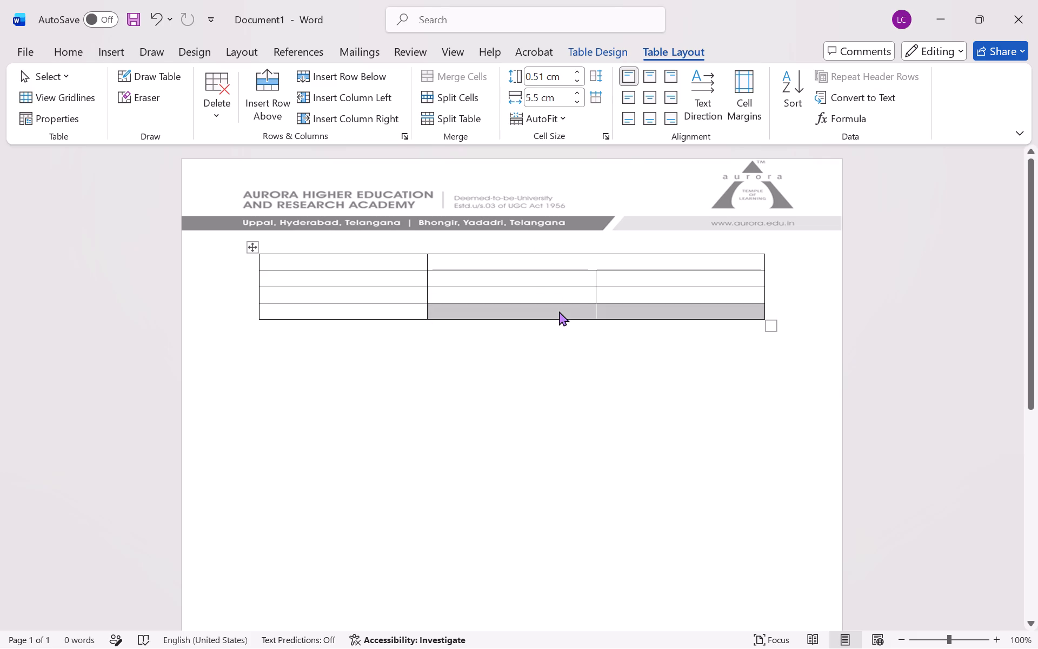
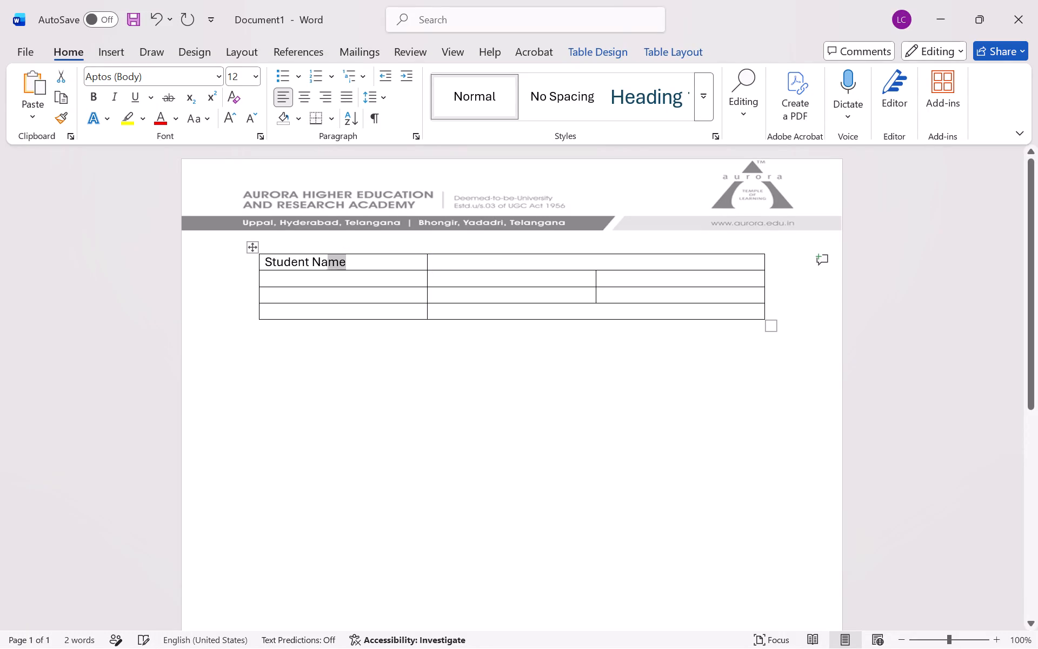
# Make the "Student Name" label in the first cell of the table's top row bold.
pyautogui.hotkey('shift', 'Left')
pyautogui.hotkey('shift', 'Left')
pyautogui.hotkey('shift', 'Left')
pyautogui.hotkey('shift', 'Left')
pyautogui.hotkey('shift', 'Left')
pyautogui.hotkey('shift', 'Left')
pyautogui.hotkey('shift', 'Left')
pyautogui.hotkey('shift', 'Left')
pyautogui.hotkey('shift', 'Left')
pyautogui.hotkey('shift', 'Left')
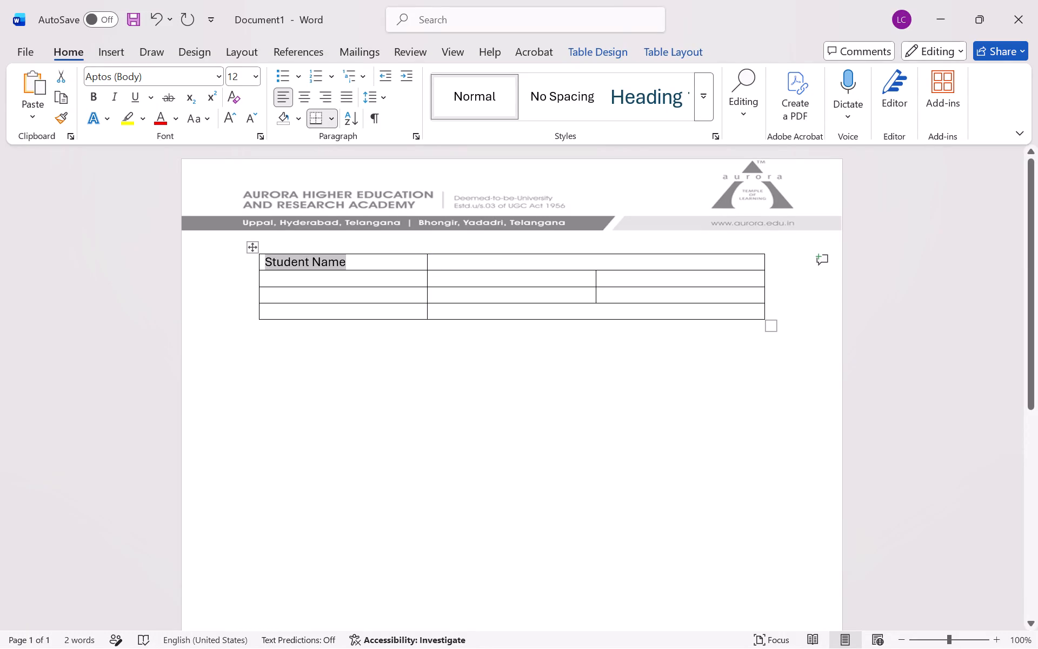
pyautogui.hotkey('ctrl', 'b')
# Enter the label "Registration No" in the first cell of the table's second row.
pyautogui.click(360, 281)
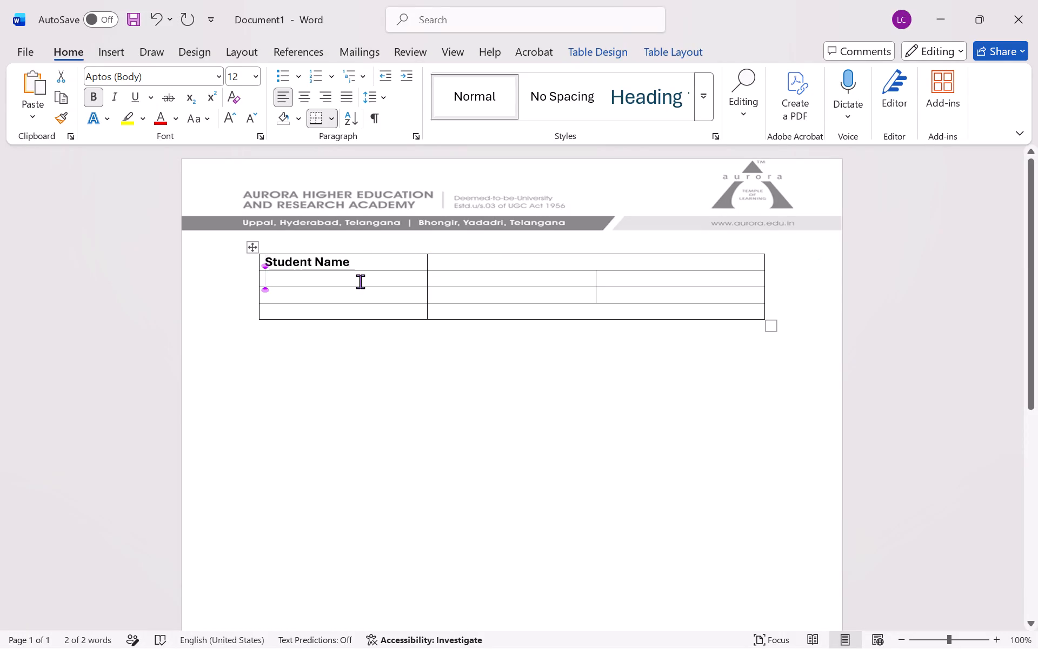
pyautogui.write('Registration')
pyautogui.press('space')
pyautogui.write('No')
# Make the whole "Registration No" label in the table's second row bold.
pyautogui.hotkey('shift', 'Left')
pyautogui.hotkey('shift', 'Left')
pyautogui.hotkey('shift', 'Left')
pyautogui.hotkey('shift', 'Left')
pyautogui.hotkey('shift', 'Left')
pyautogui.hotkey('shift', 'Left')
pyautogui.hotkey('shift', 'Left')
pyautogui.hotkey('shift', 'Left')
pyautogui.hotkey('shift', 'Left')
pyautogui.hotkey('shift', 'Left')
pyautogui.hotkey('shift', 'Left')
pyautogui.hotkey('shift', 'Left')
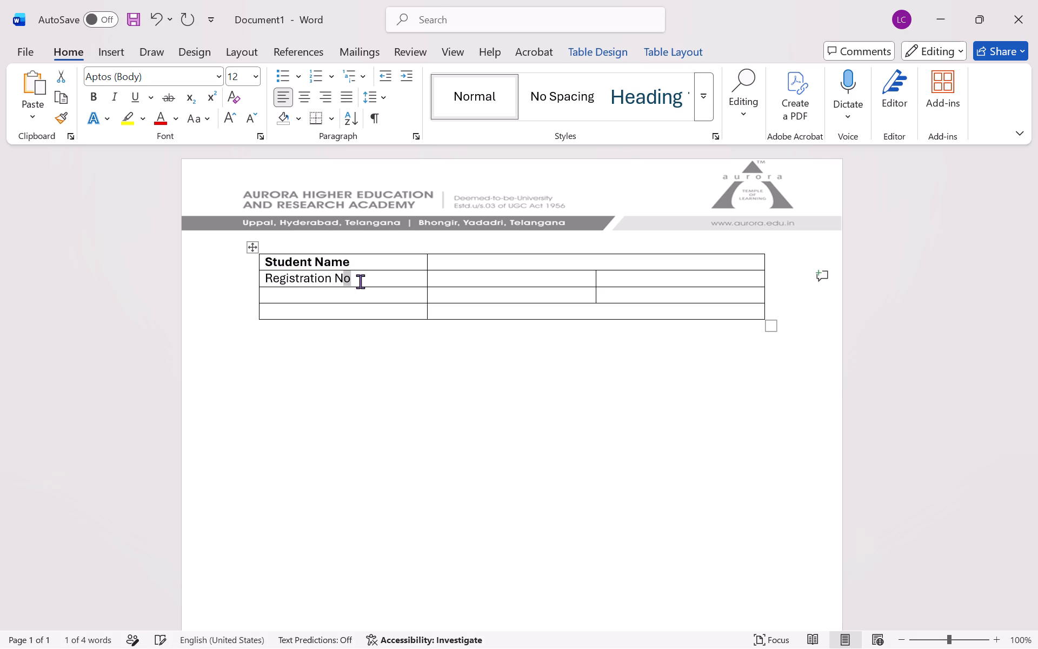
pyautogui.hotkey('shift', 'Left')
pyautogui.hotkey('shift', 'Left')
pyautogui.hotkey('shift', 'Left')
pyautogui.hotkey('ctrl', 'b')
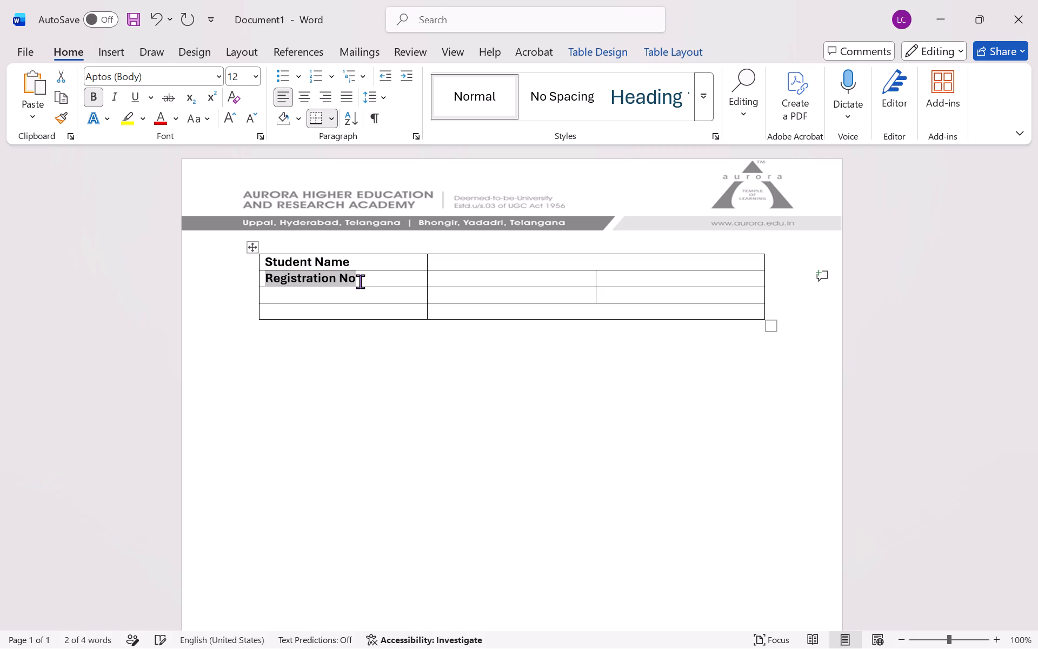
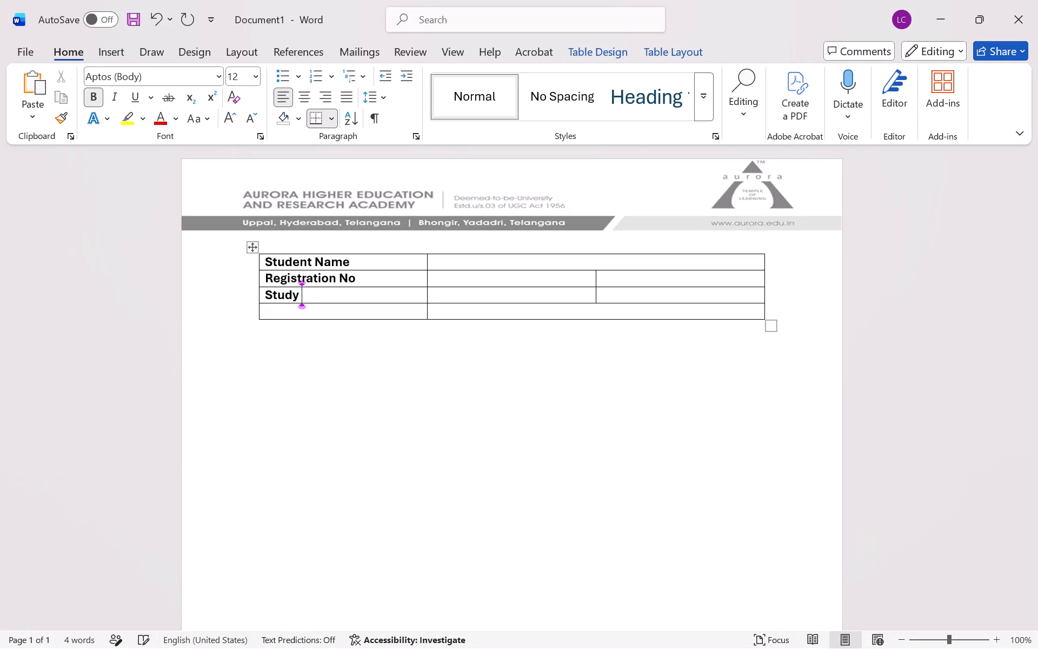
# Complete the bold label in the first cell of the table's third row so it reads "Study Level: UG/PG".
pyautogui.press('l')
pyautogui.press('BackSpace')
pyautogui.write('Level')
pyautogui.press('space')
pyautogui.press('BackSpace')
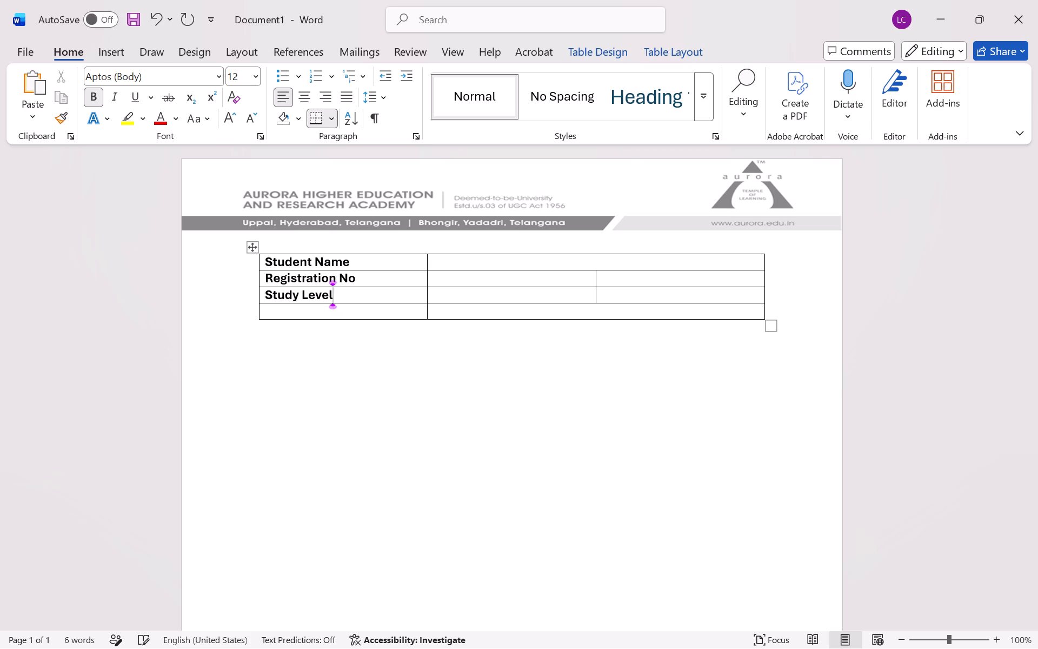
pyautogui.write(':')
pyautogui.press('space')
pyautogui.write('UG')
pyautogui.press('/')
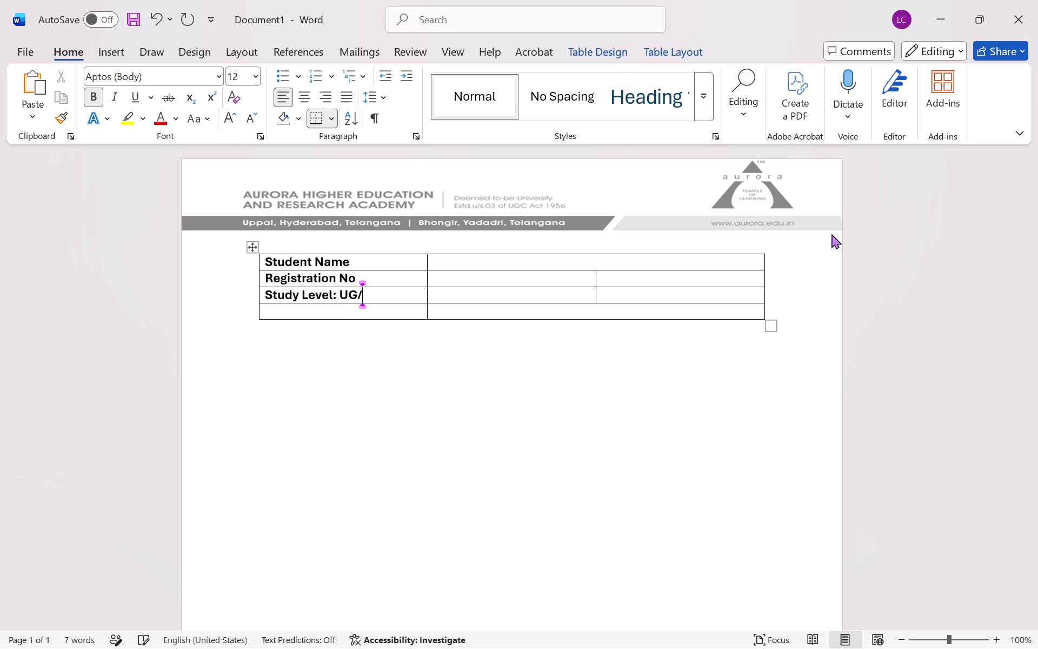
pyautogui.write('PG')
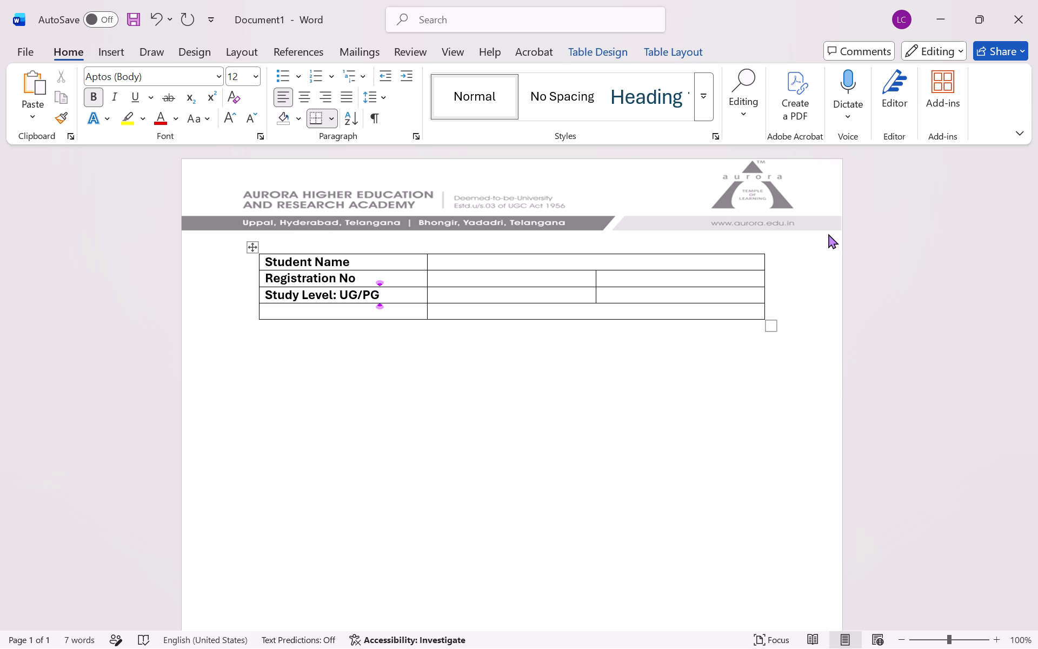
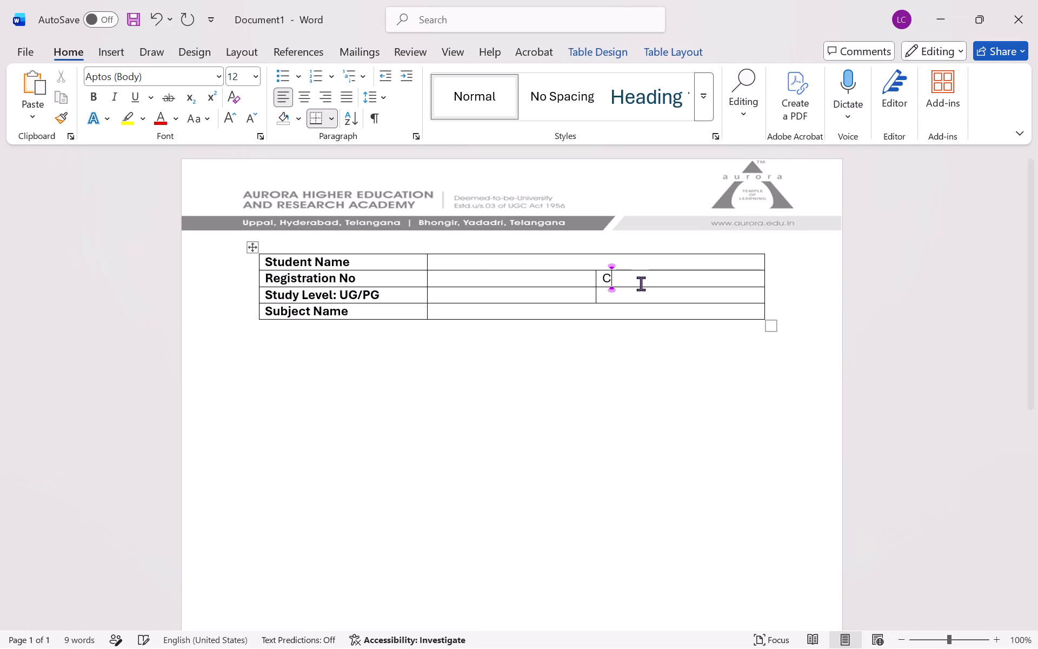
# Replace the plain letter in the third cell of the Registration No row with bold label text beginning "Clas".
pyautogui.press('BackSpace')
pyautogui.hotkey('ctrl', 'b')
pyautogui.write('Clas')
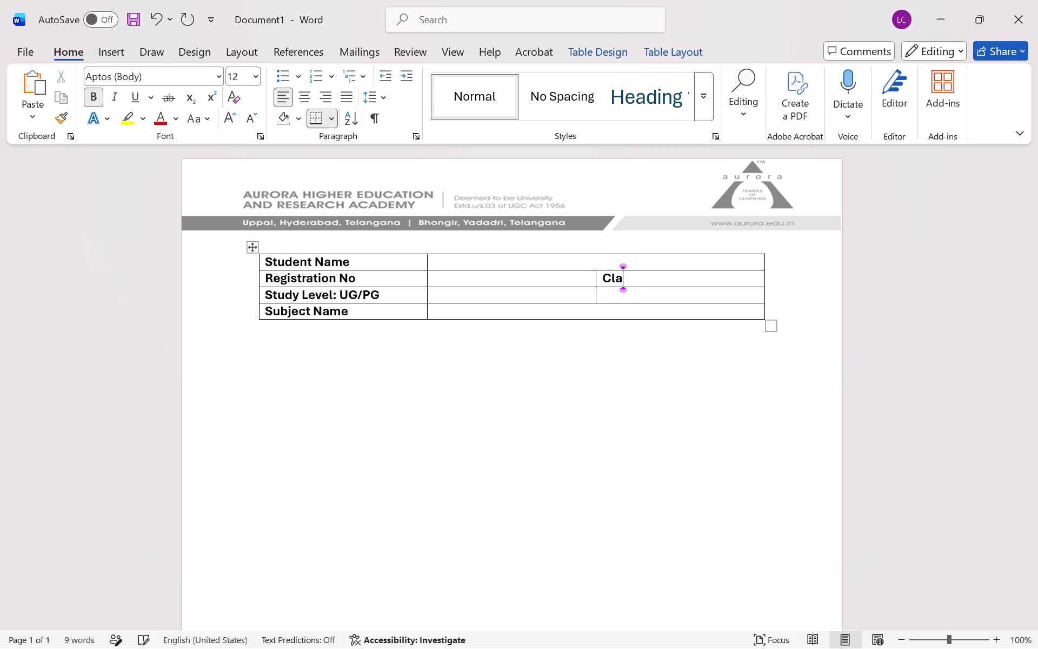
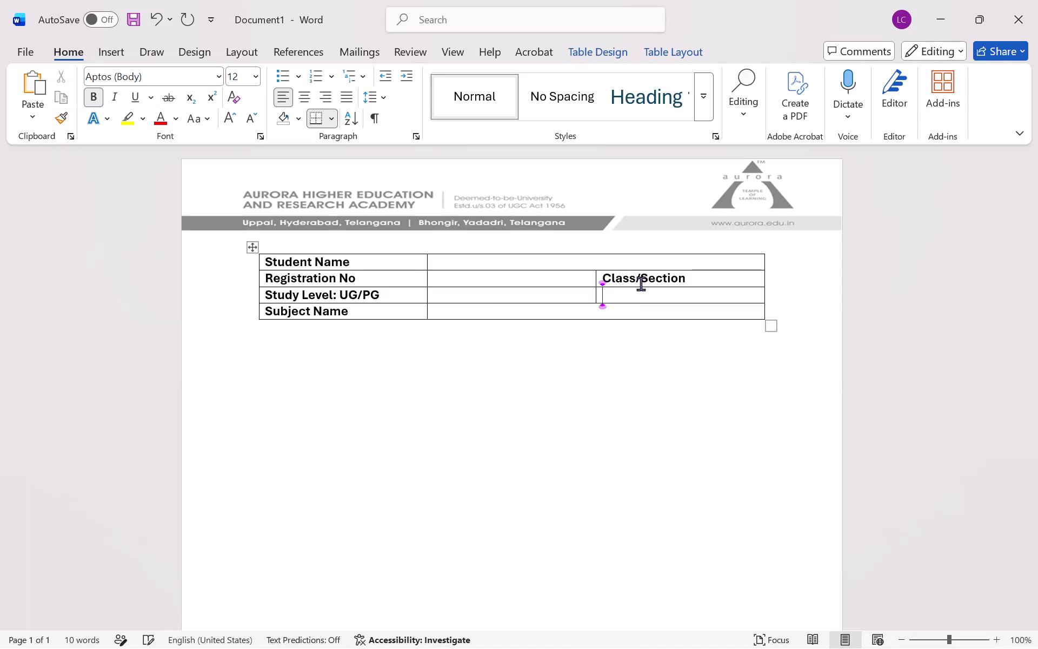
# Enter the bold label "Year/Term" in the third cell of the Study Level: UG/PG row.
pyautogui.hotkey('shift', 't')
pyautogui.press('BackSpace')
pyautogui.write('Year')
pyautogui.write('/Term')
# Add a colon to the end of the Year/Term and Class/Section labels.
pyautogui.press('Right')
pyautogui.press('Right')
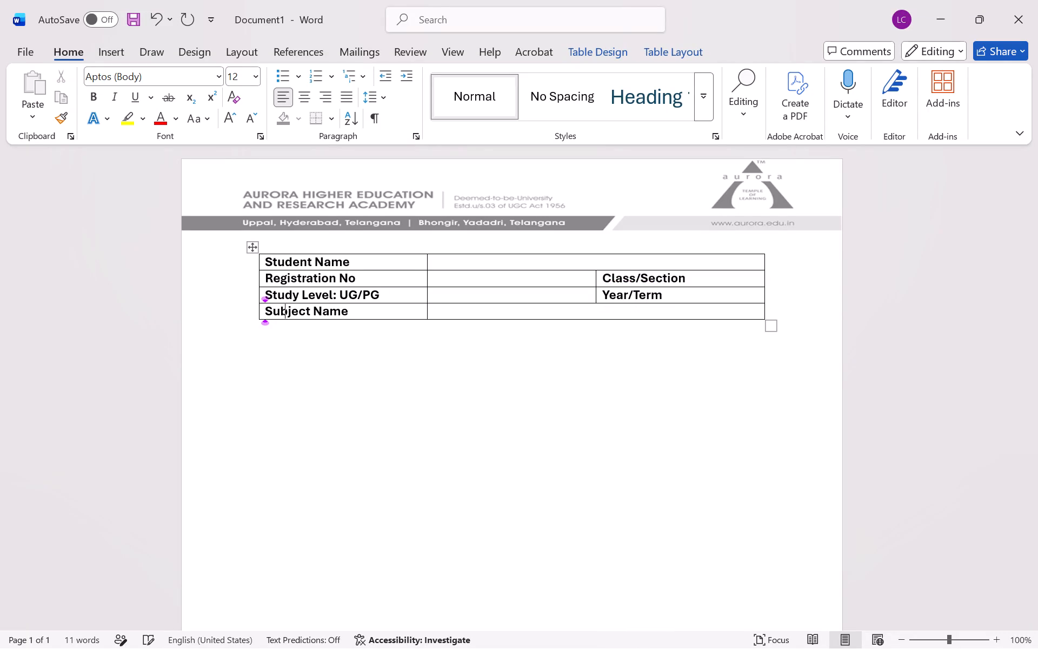
pyautogui.press('Left')
pyautogui.press('Left')
pyautogui.hotkey('shift', ':')
pyautogui.press('Up')
pyautogui.press('Right')
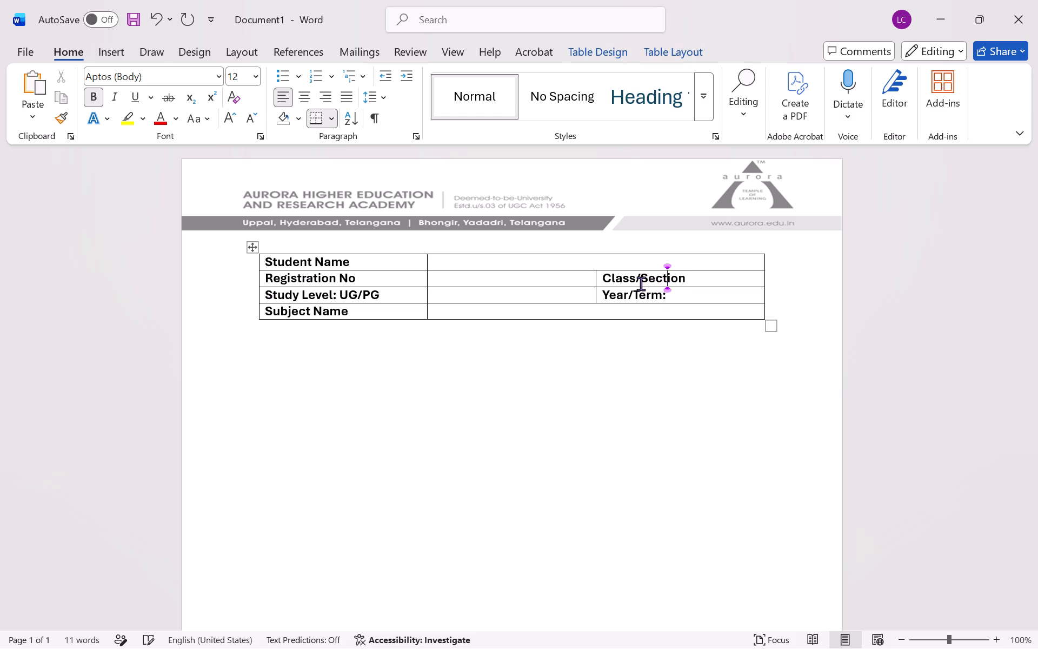
pyautogui.press('Right')
pyautogui.press('Right')
pyautogui.hotkey('shift', ':')
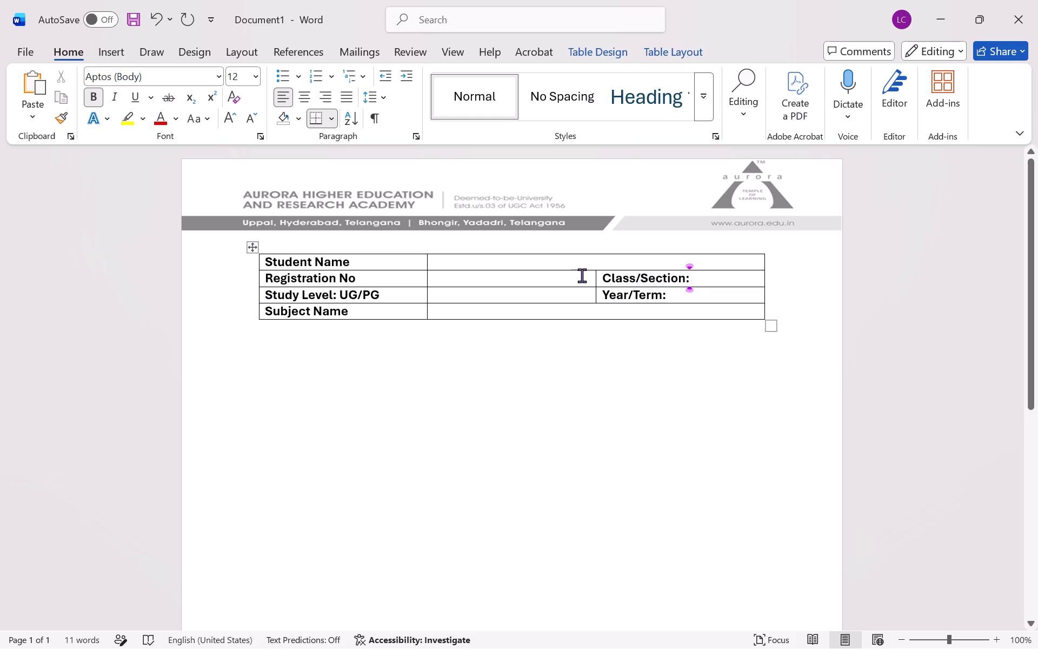
# Begin inserting a second table below the student details table, leaving one blank line between them.
pyautogui.click(591, 256)
pyautogui.click(434, 363)
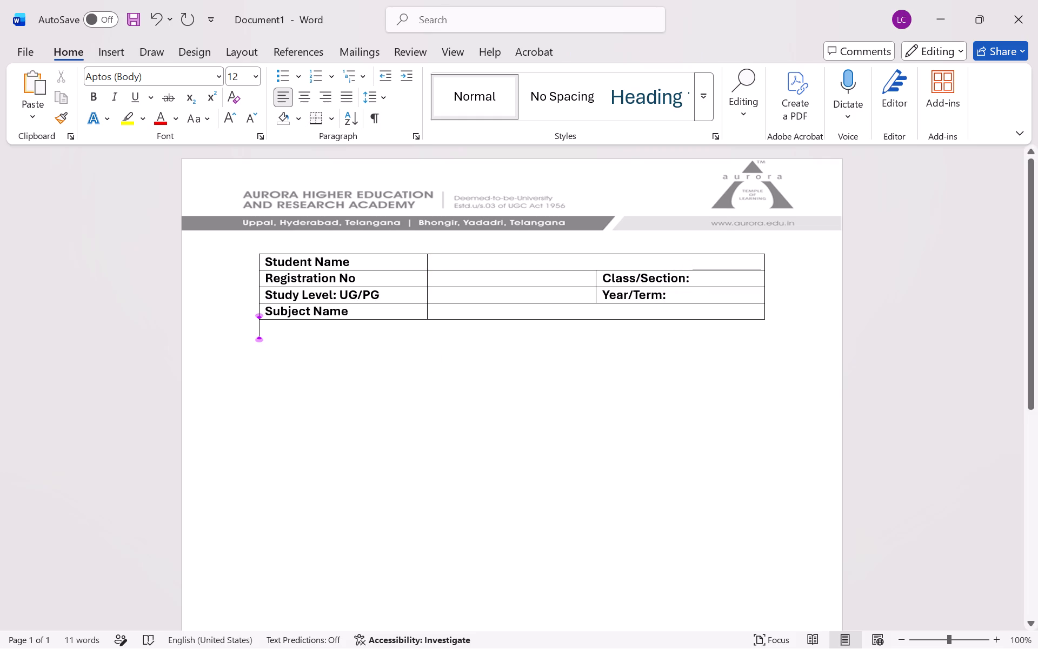
pyautogui.press('Return')
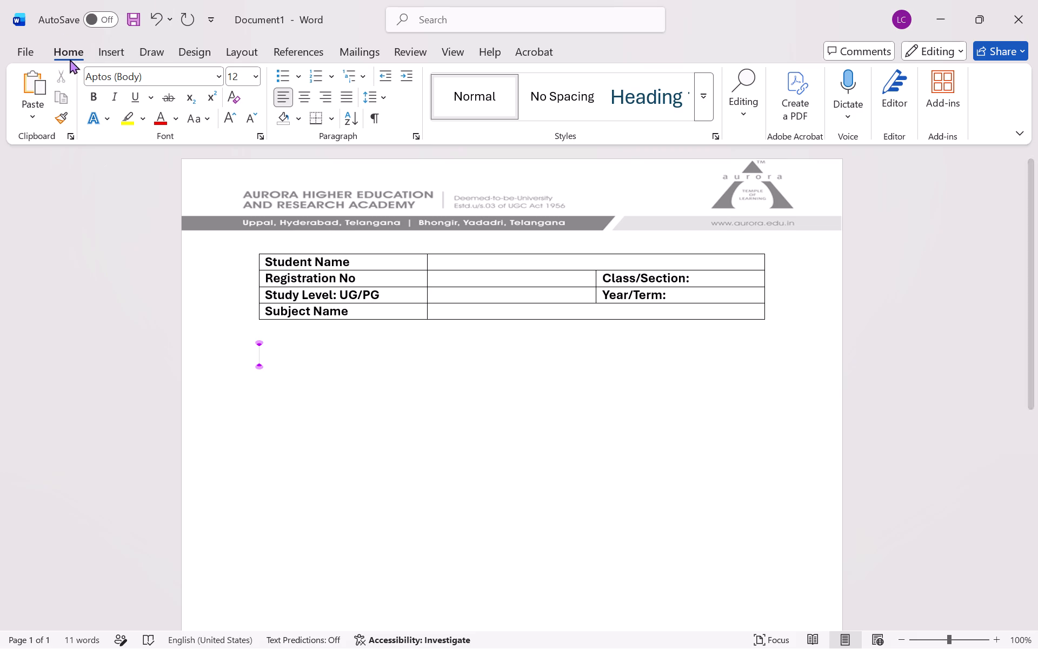
pyautogui.click(114, 55)
pyautogui.click(132, 97)
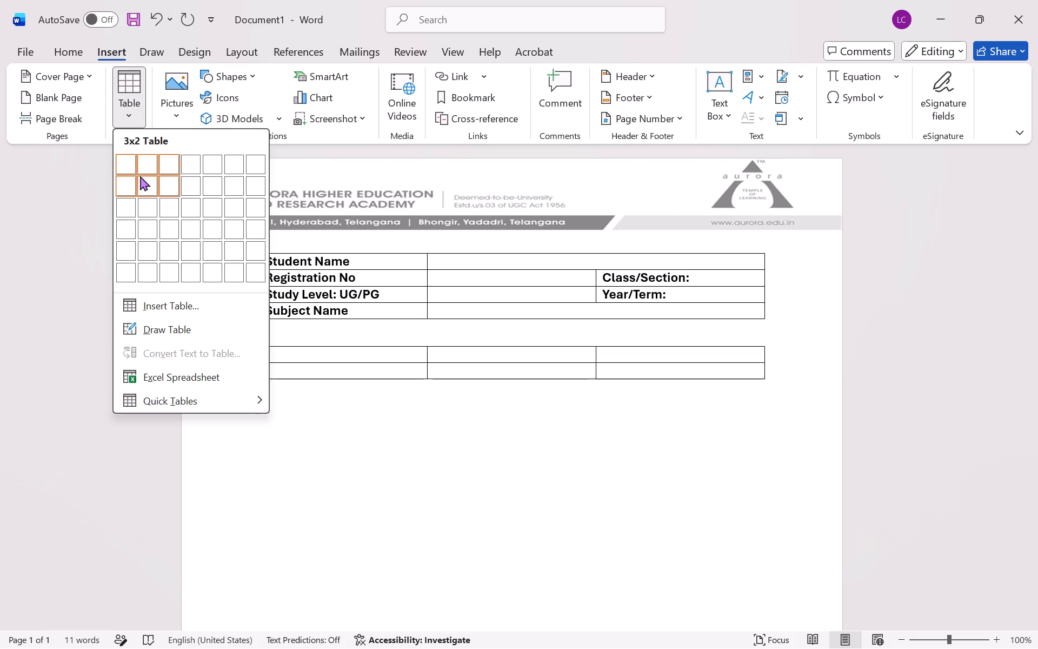
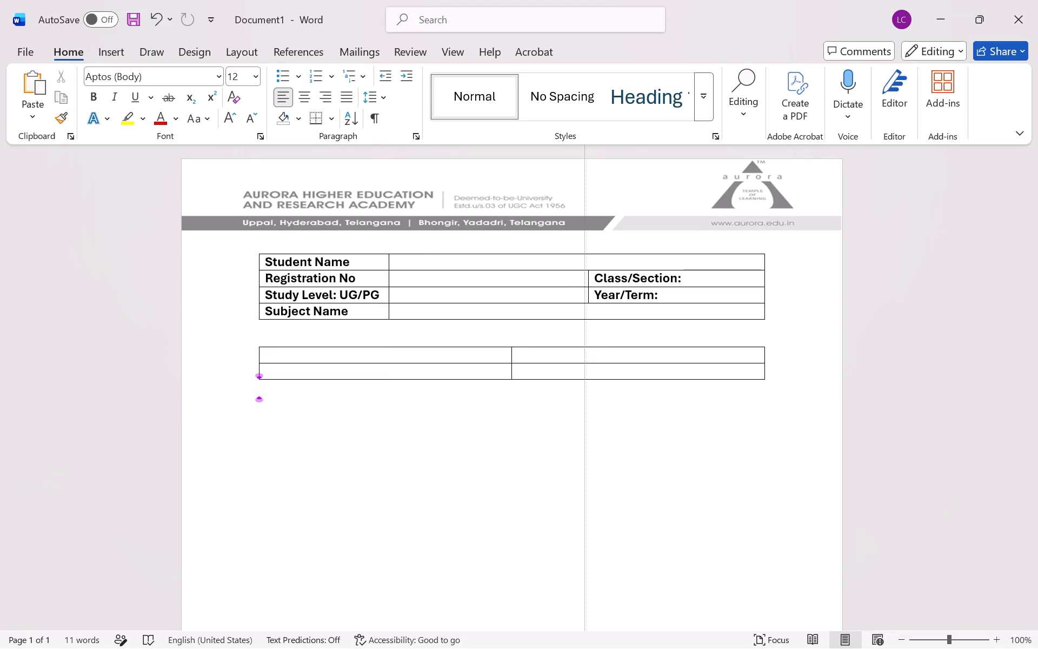
# Widen the Class/Section and Year/Term cells by narrowing the empty value cells beside them in the student details table.
pyautogui.moveTo(582, 284); pyautogui.dragTo(566, 282)
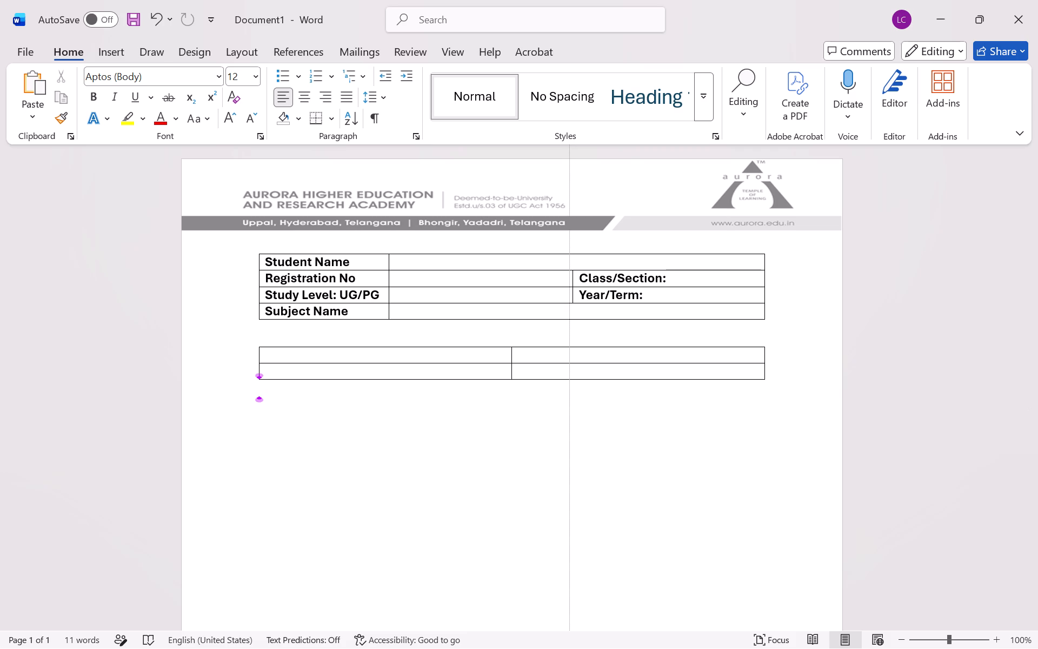
pyautogui.moveTo(566, 282); pyautogui.dragTo(548, 284)
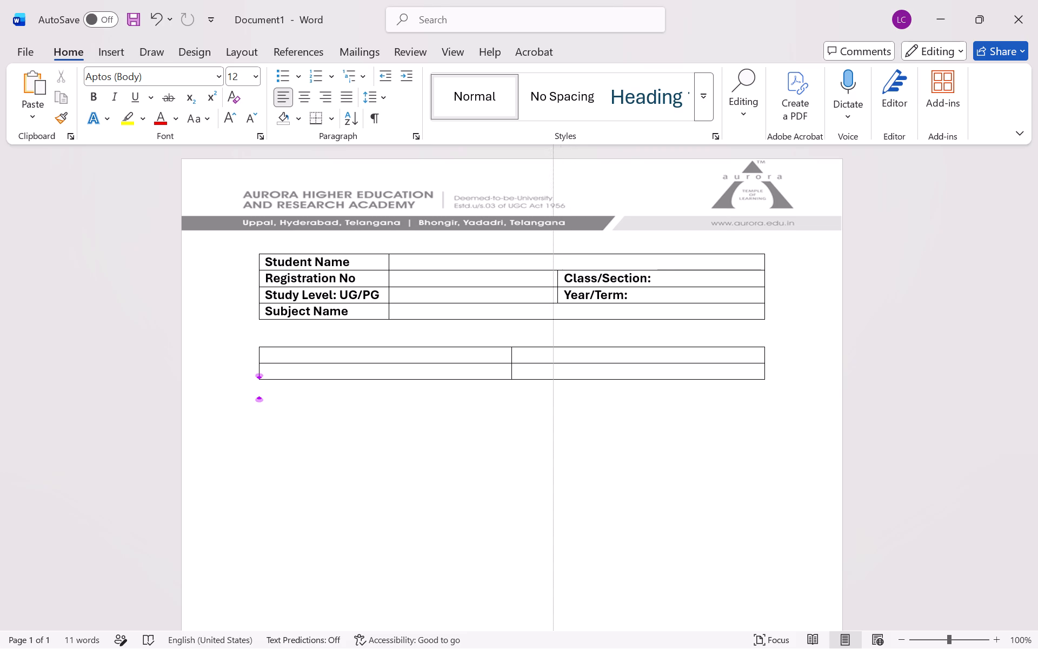
pyautogui.moveTo(548, 284); pyautogui.dragTo(538, 287)
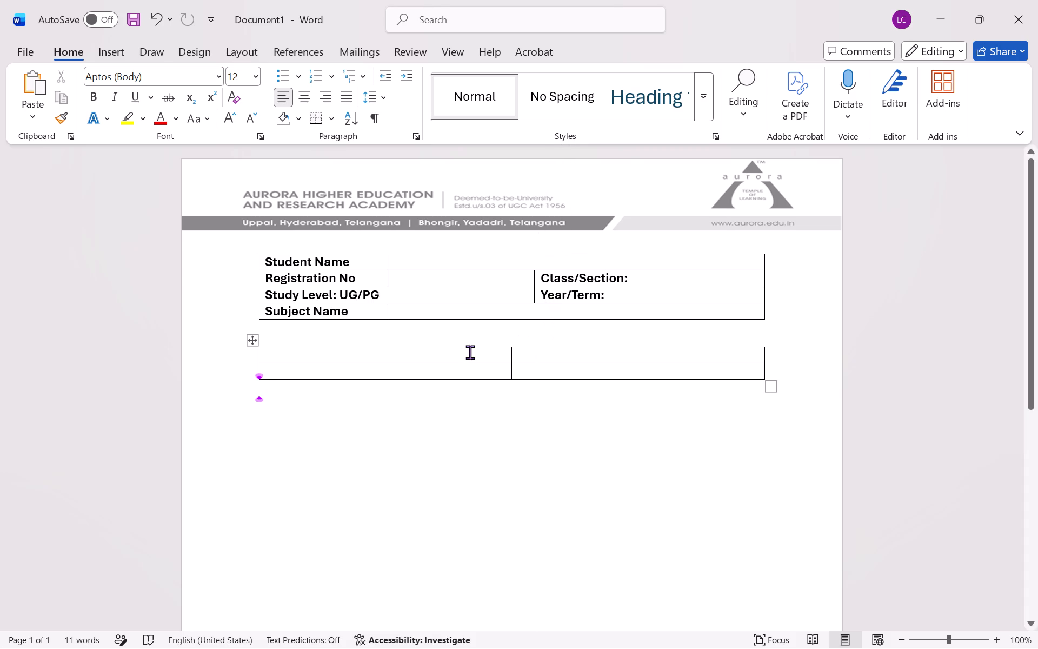
# Enter the bold labels "Name of Assessment" and "Date of Submission" in the first column of the second table.
pyautogui.click(470, 352)
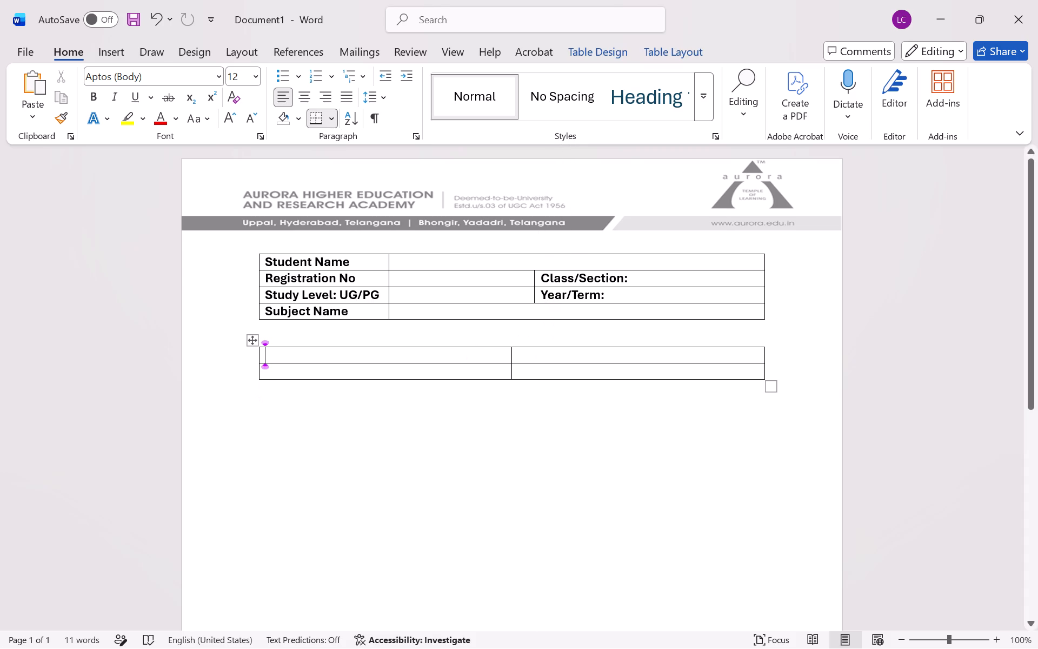
pyautogui.hotkey('ctrl', 'b')
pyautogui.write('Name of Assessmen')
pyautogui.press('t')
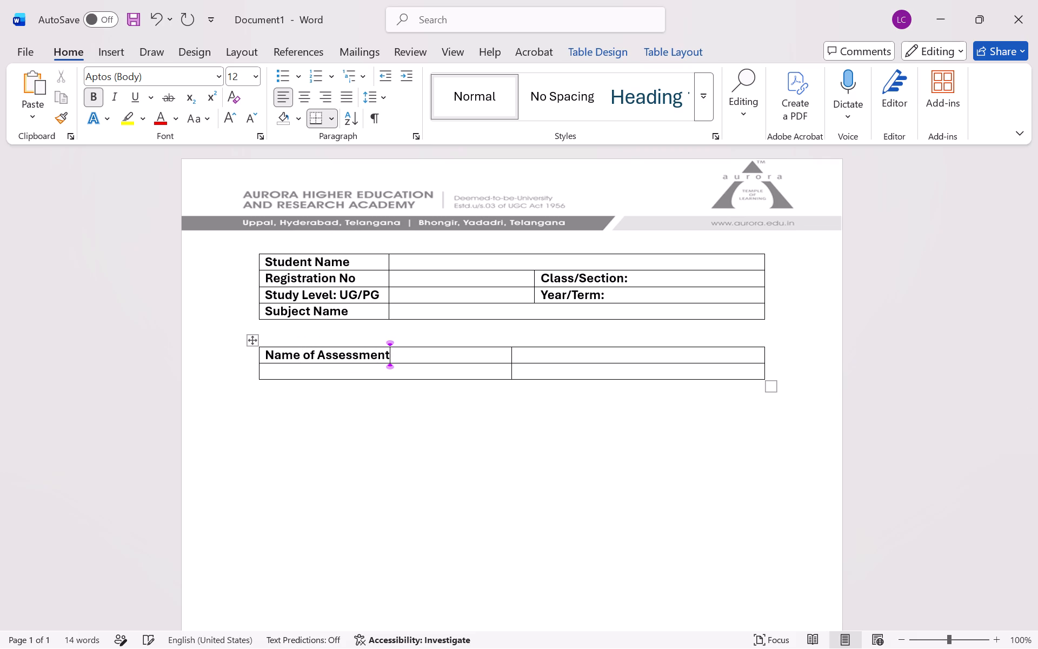
pyautogui.click(410, 370)
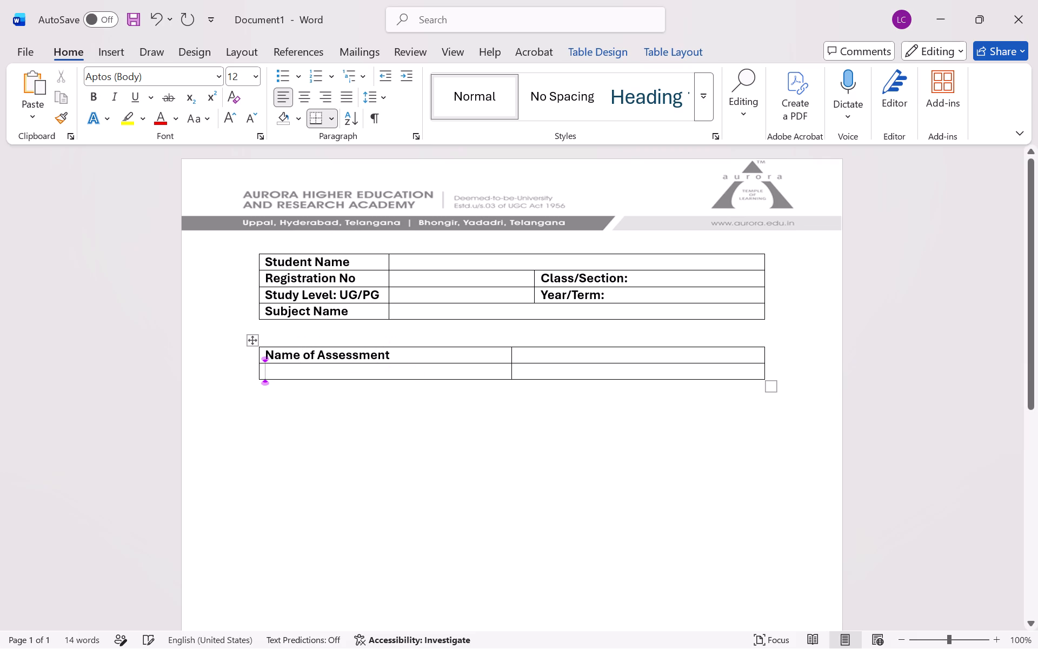
pyautogui.hotkey('ctrl', 'b')
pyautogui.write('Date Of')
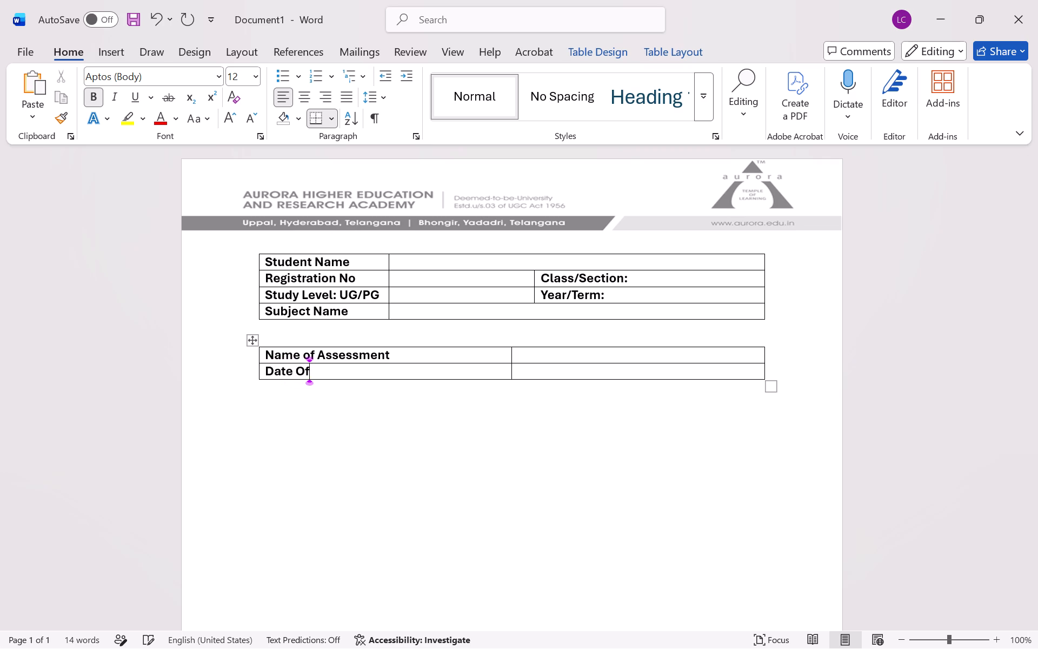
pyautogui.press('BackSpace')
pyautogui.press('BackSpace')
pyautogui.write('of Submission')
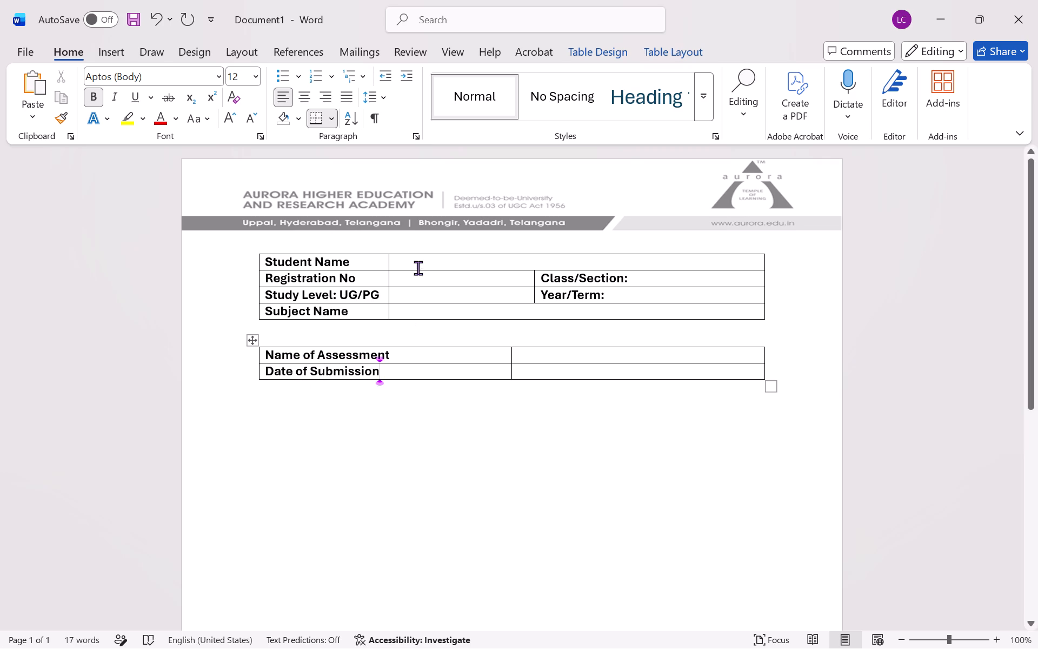
# Fill in the student's name and registration number in their value cells of the student details table.
pyautogui.click(418, 262)
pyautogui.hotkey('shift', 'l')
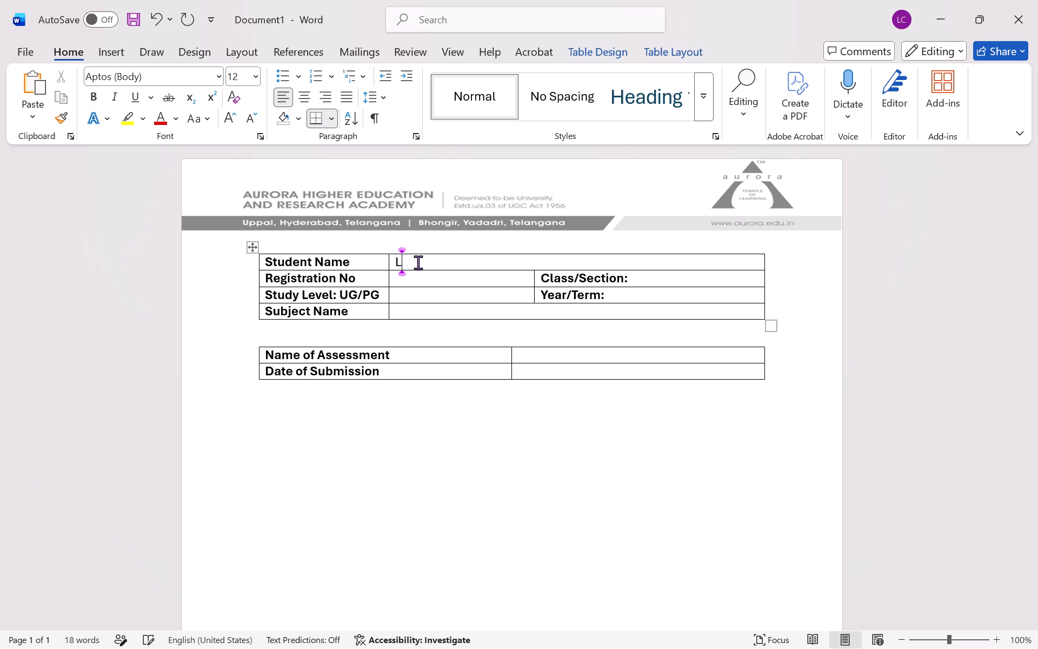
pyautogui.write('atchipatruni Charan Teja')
pyautogui.click(444, 279)
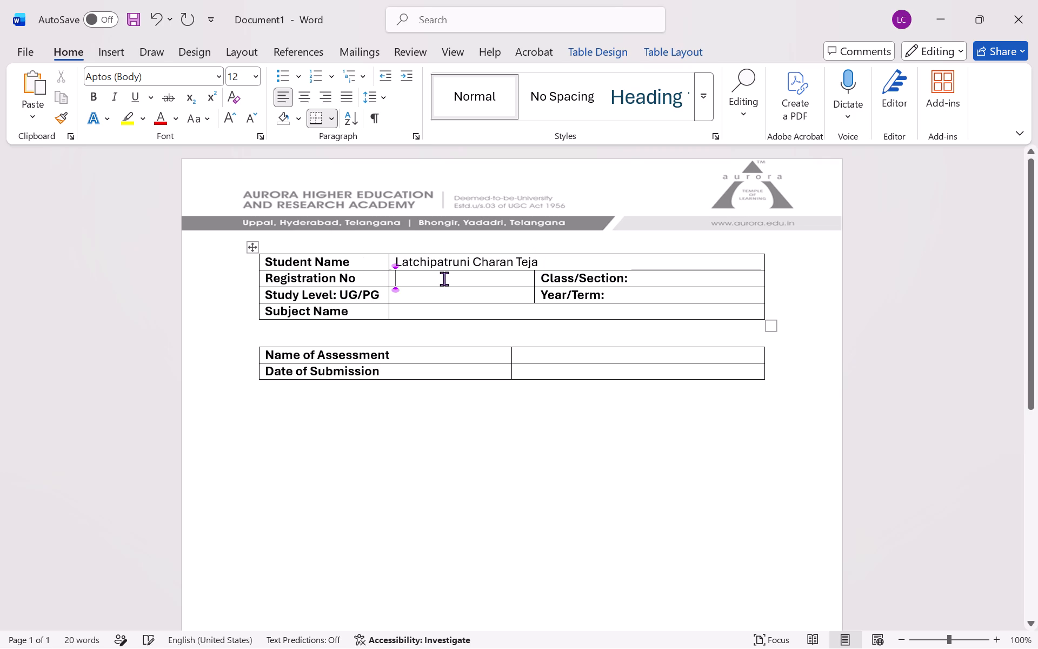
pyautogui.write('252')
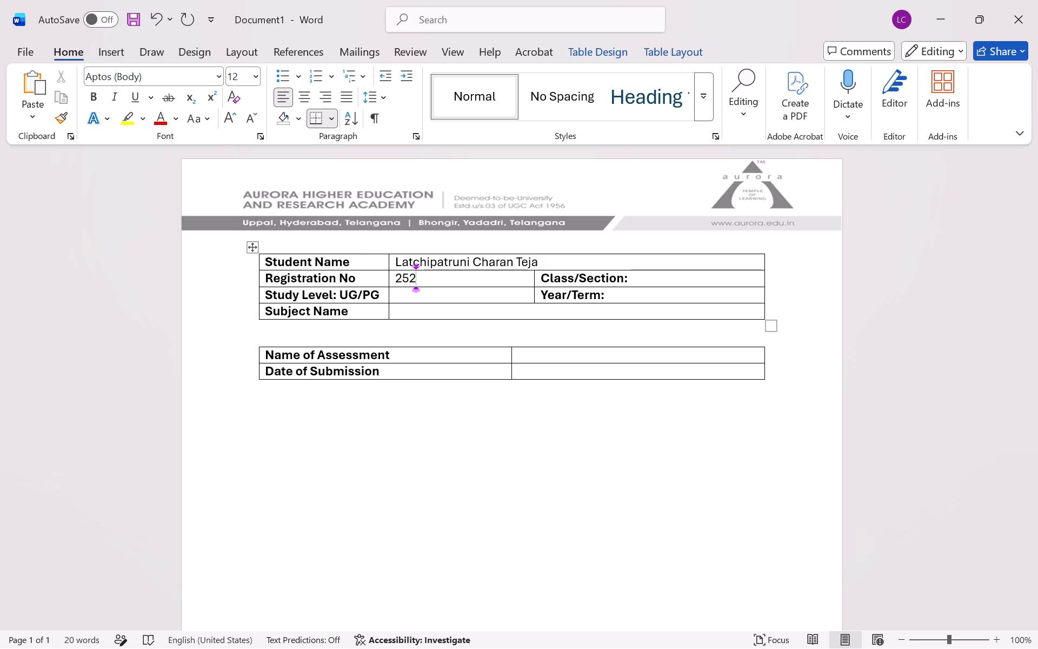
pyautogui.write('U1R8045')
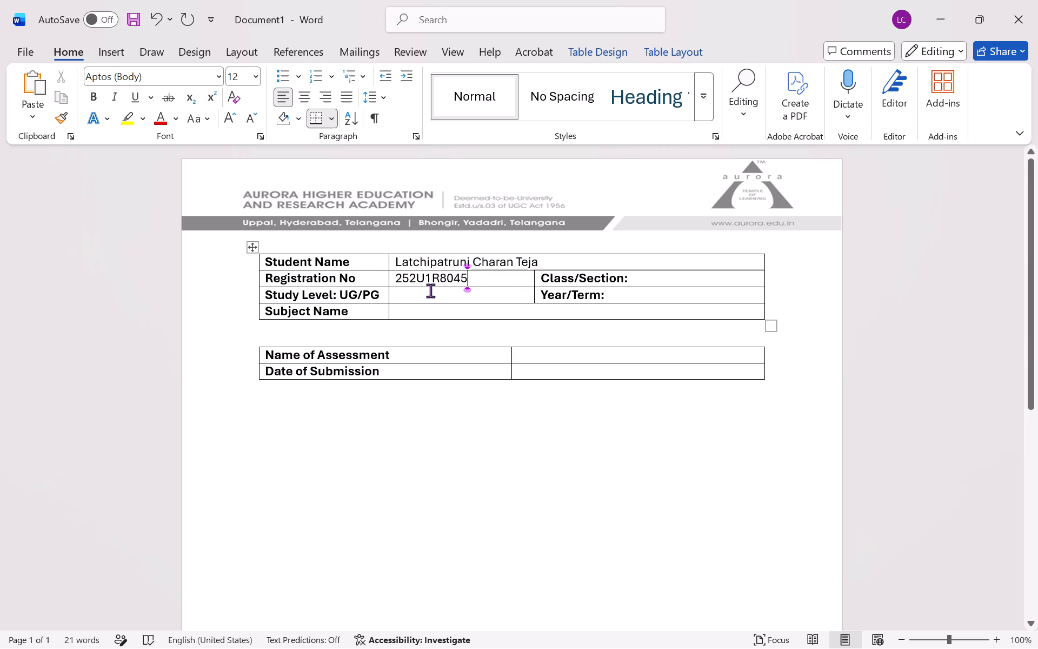
# Enter "UG" as the study level and "Backend Development Fundamentals" as the subject name.
pyautogui.click(430, 290)
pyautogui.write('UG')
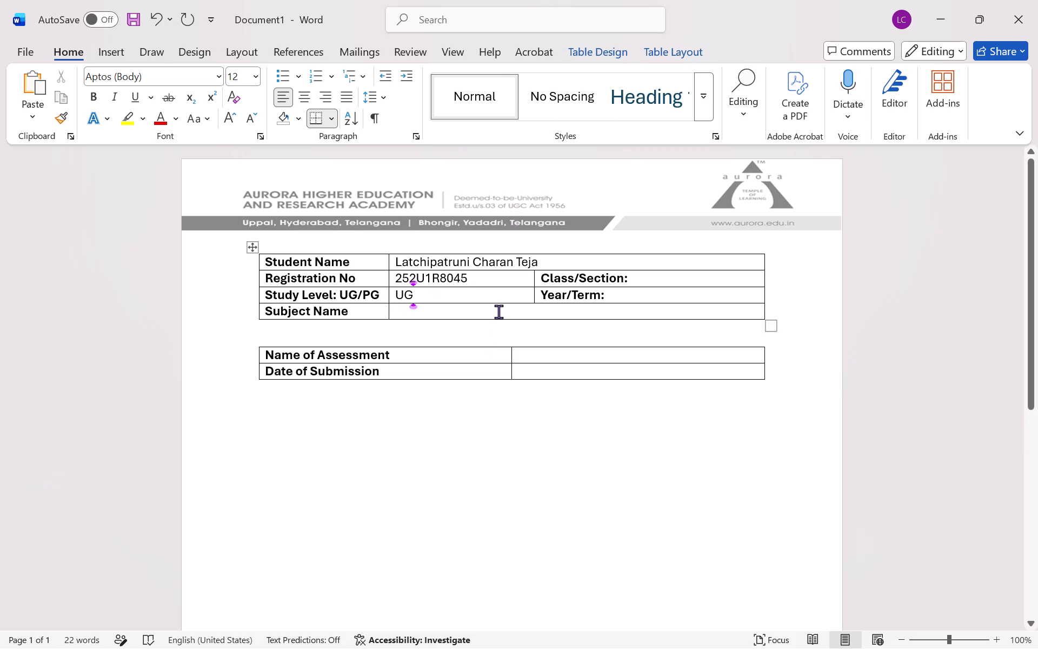
pyautogui.click(498, 312)
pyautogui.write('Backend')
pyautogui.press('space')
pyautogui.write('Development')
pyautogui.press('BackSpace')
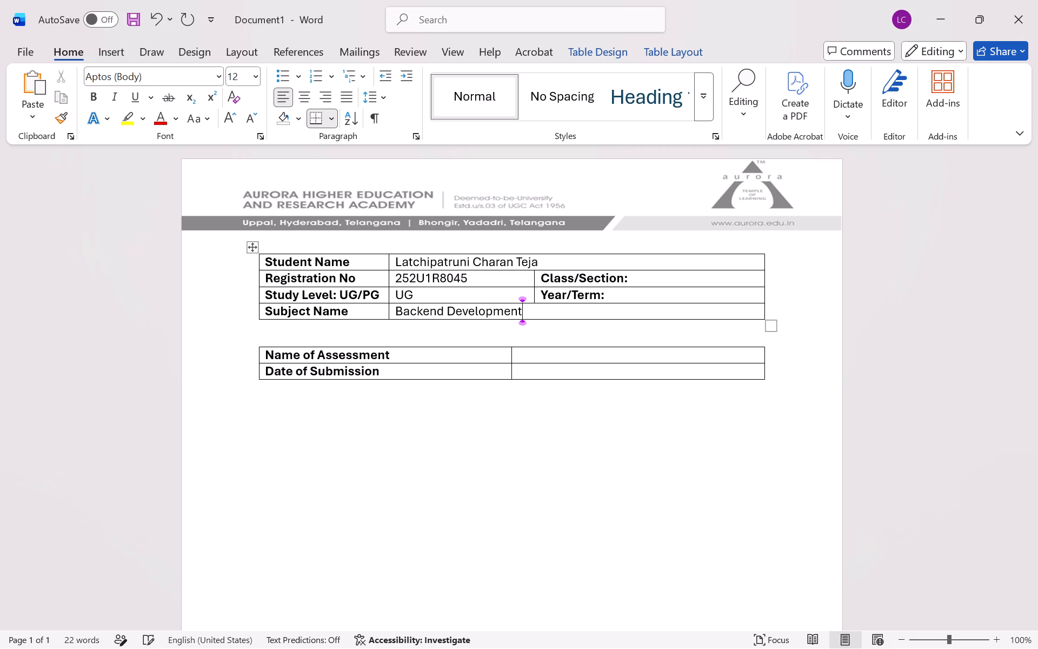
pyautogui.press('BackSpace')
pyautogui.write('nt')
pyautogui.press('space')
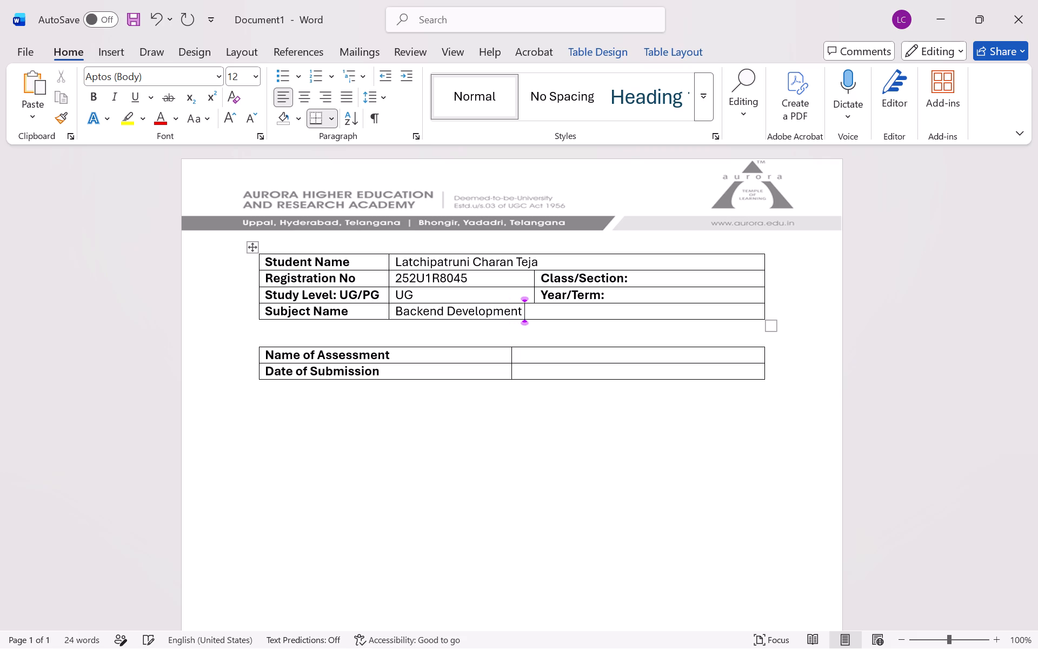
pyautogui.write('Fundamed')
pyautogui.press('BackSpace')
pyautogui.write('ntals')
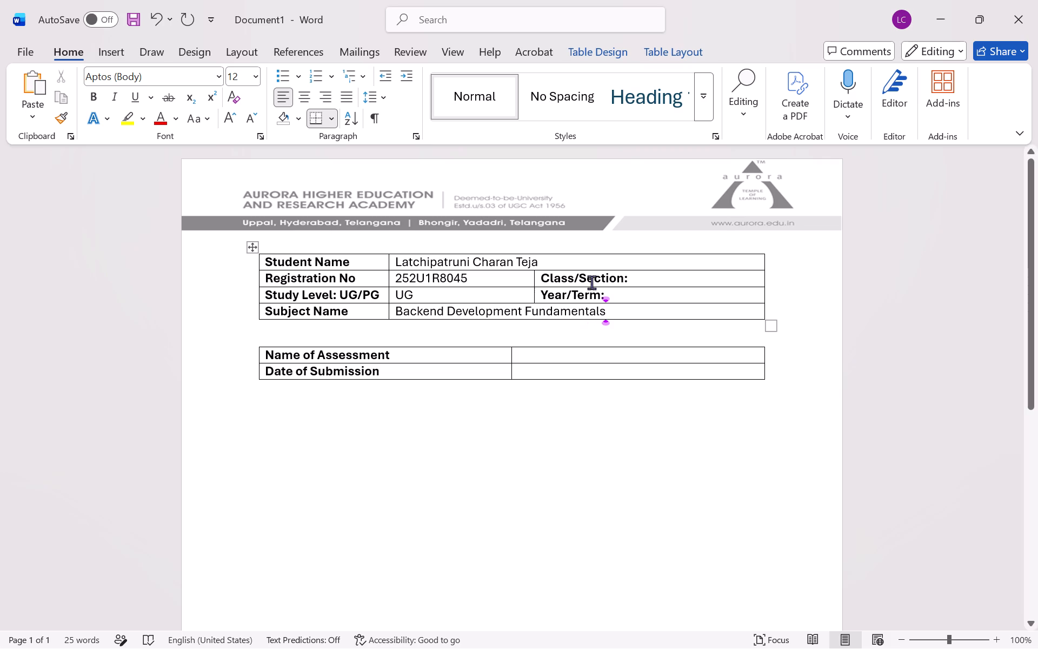
# Enter "CSE(QE) -2B 204 S-13" in bold after the Class/Section label.
pyautogui.click(666, 282)
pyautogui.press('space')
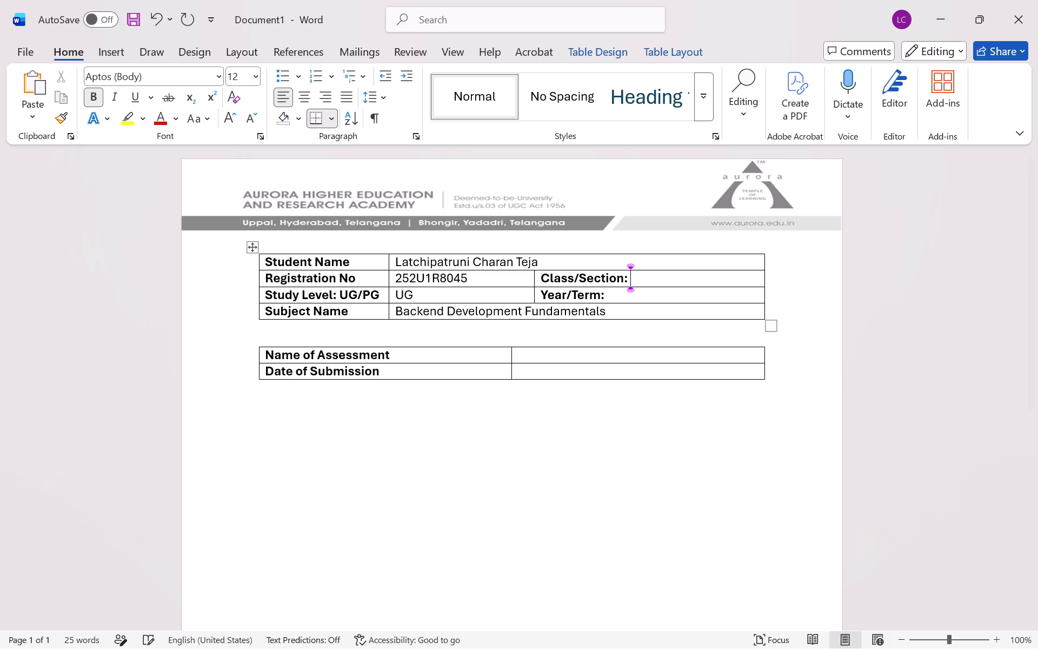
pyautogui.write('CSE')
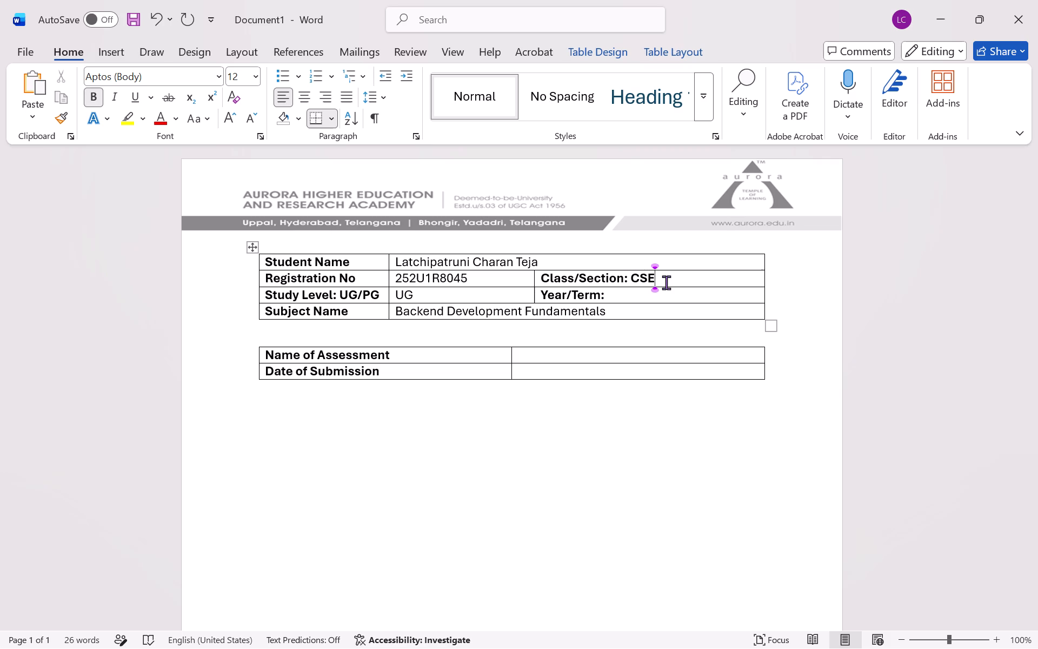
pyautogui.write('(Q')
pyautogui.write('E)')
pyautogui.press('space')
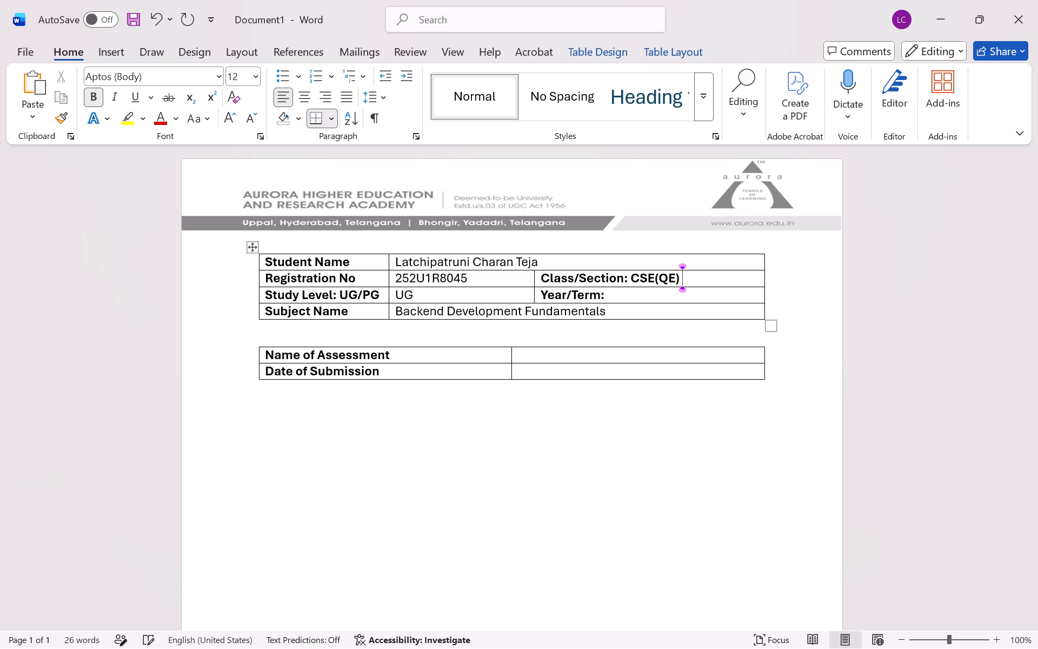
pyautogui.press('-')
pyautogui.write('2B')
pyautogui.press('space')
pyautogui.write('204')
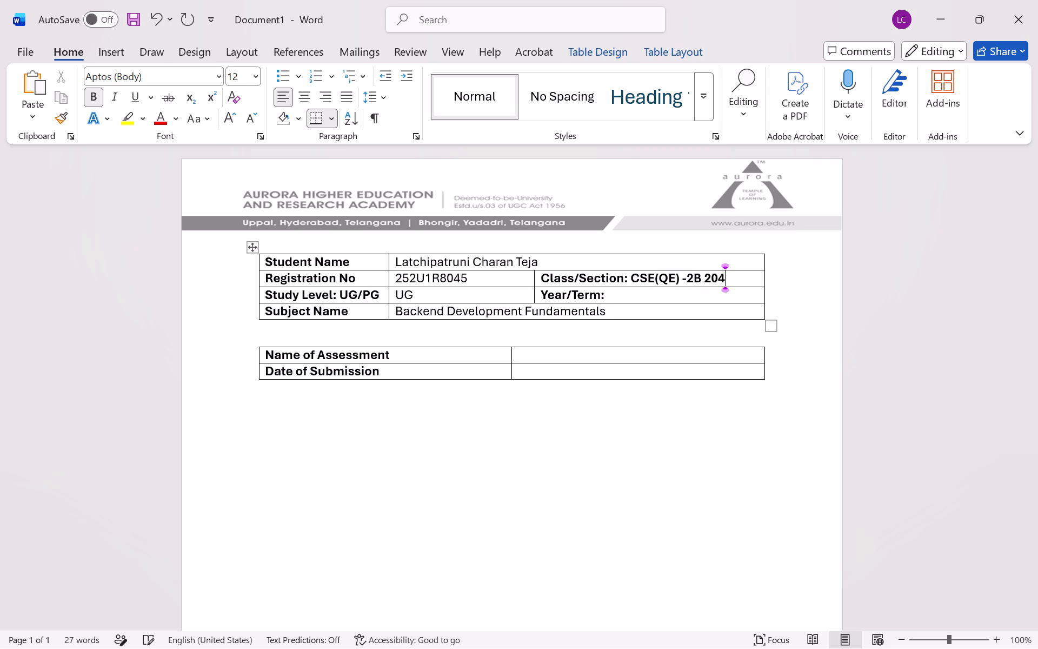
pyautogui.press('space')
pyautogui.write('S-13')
# Enter "IInd year/ II" in bold after the Year/Term label.
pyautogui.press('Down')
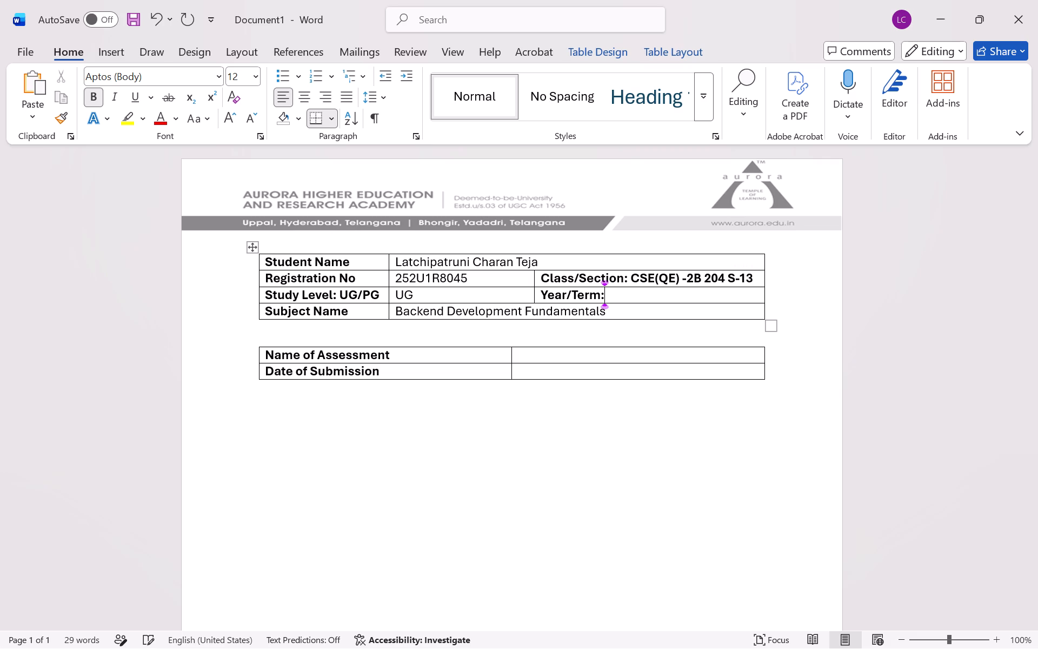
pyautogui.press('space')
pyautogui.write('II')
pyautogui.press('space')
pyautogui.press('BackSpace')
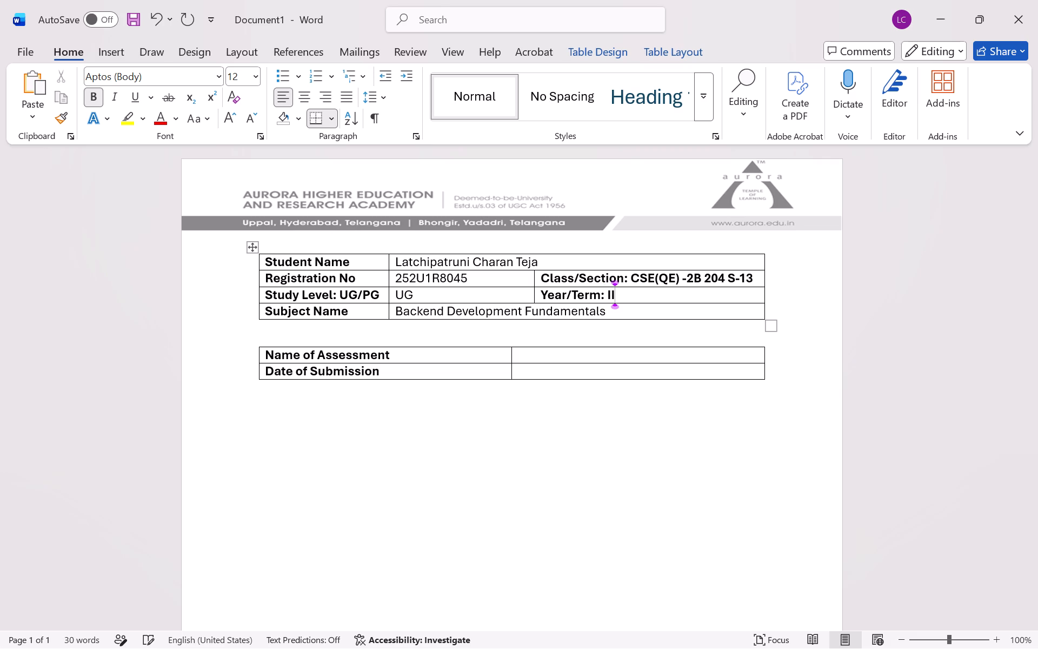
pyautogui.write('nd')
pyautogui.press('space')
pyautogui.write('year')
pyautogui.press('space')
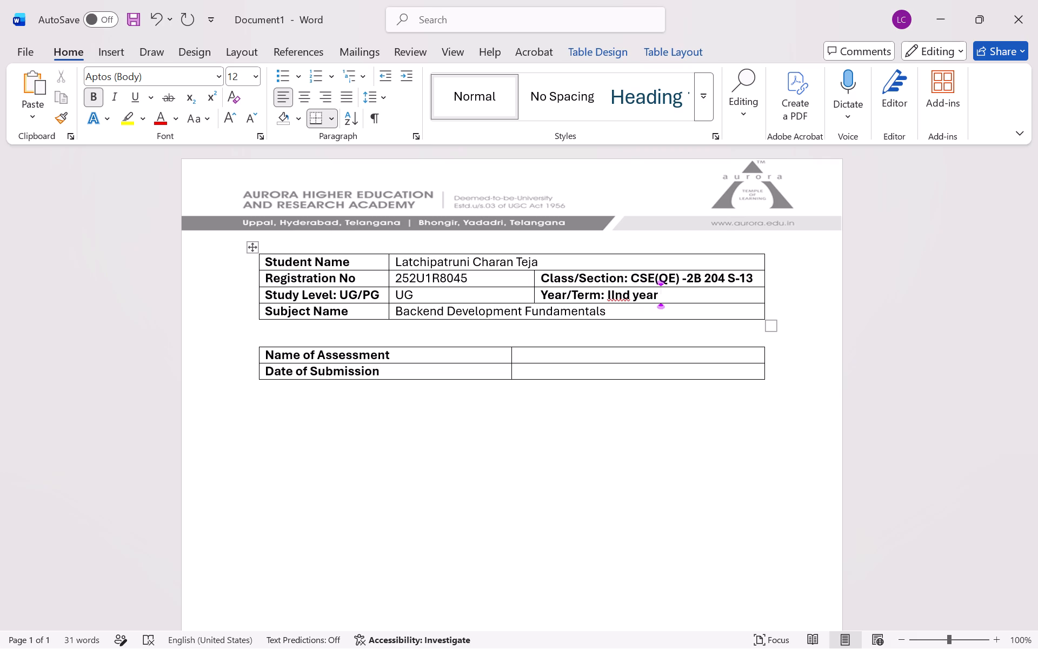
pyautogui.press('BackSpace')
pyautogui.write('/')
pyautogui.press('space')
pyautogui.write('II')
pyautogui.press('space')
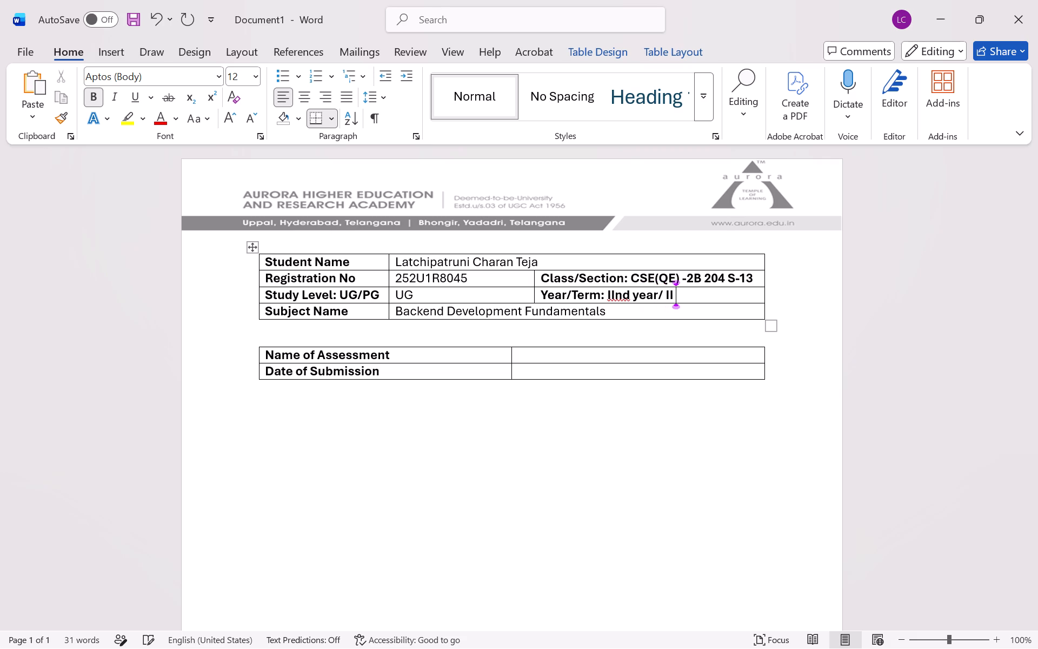
# Remove the trailing "II" from the Year/Term entry and change "IInd" to "2nd".
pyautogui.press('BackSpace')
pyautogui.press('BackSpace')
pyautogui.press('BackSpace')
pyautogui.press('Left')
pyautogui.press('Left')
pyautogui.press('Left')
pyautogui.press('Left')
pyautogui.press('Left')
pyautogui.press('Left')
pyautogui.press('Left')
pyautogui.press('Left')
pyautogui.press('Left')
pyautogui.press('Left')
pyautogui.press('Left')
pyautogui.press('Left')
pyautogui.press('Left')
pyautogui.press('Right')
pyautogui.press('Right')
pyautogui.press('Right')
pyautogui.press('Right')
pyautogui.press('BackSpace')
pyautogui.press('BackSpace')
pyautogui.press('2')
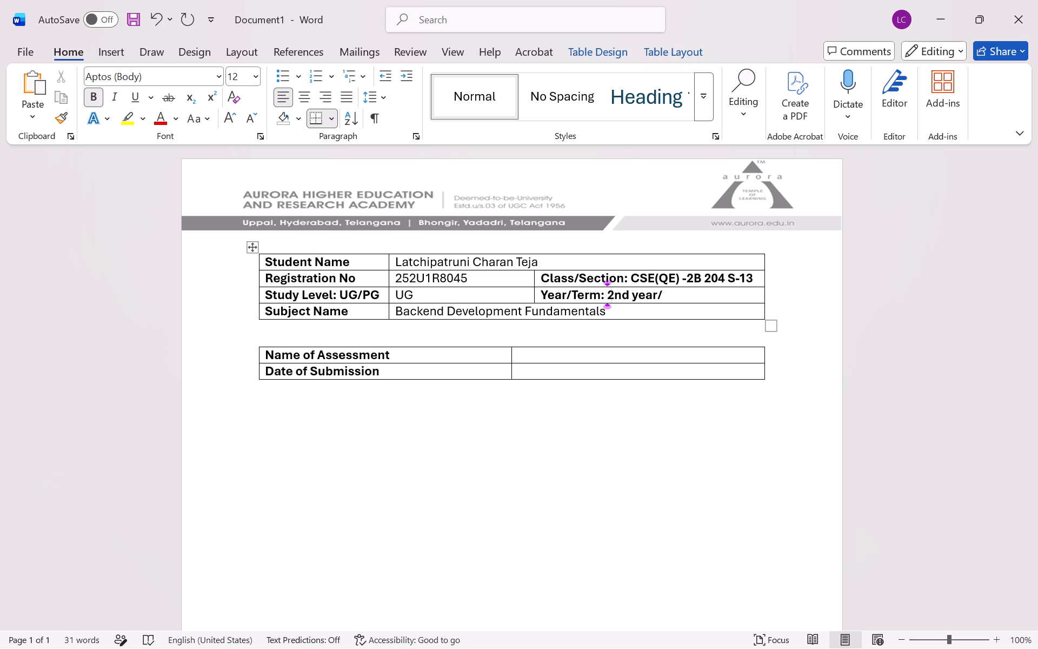
# Format the "nd" of "2nd" in the Year/Term entry as superscript.
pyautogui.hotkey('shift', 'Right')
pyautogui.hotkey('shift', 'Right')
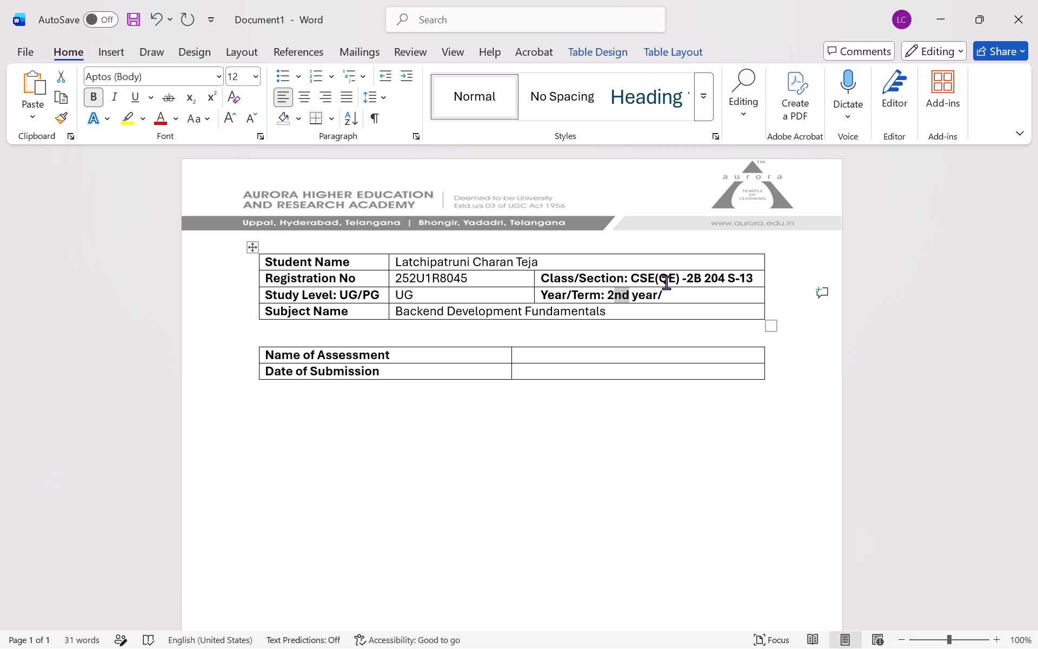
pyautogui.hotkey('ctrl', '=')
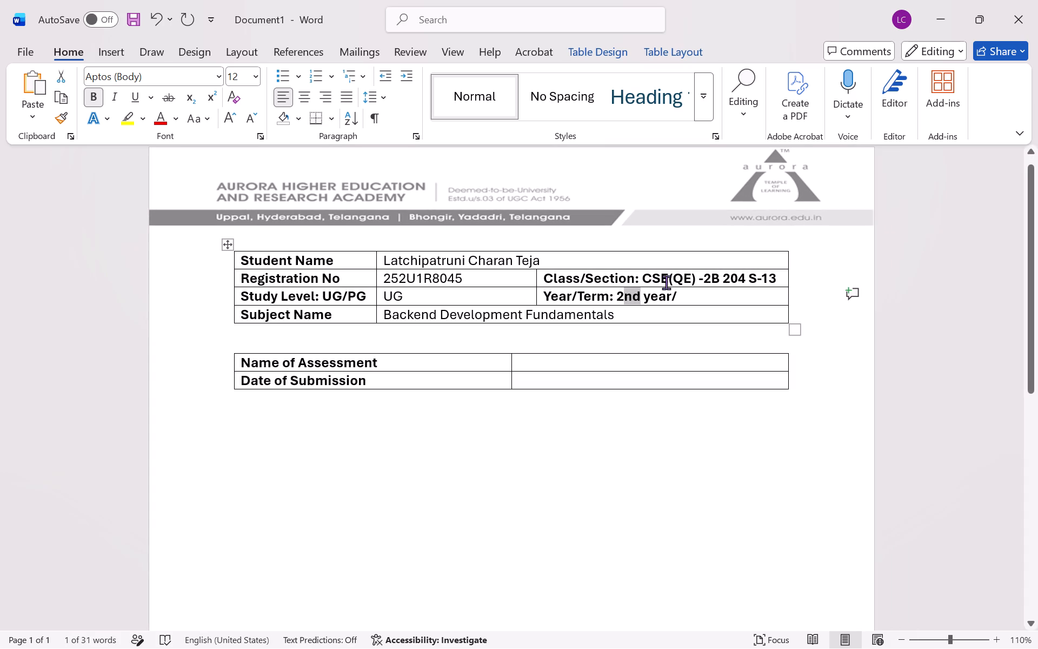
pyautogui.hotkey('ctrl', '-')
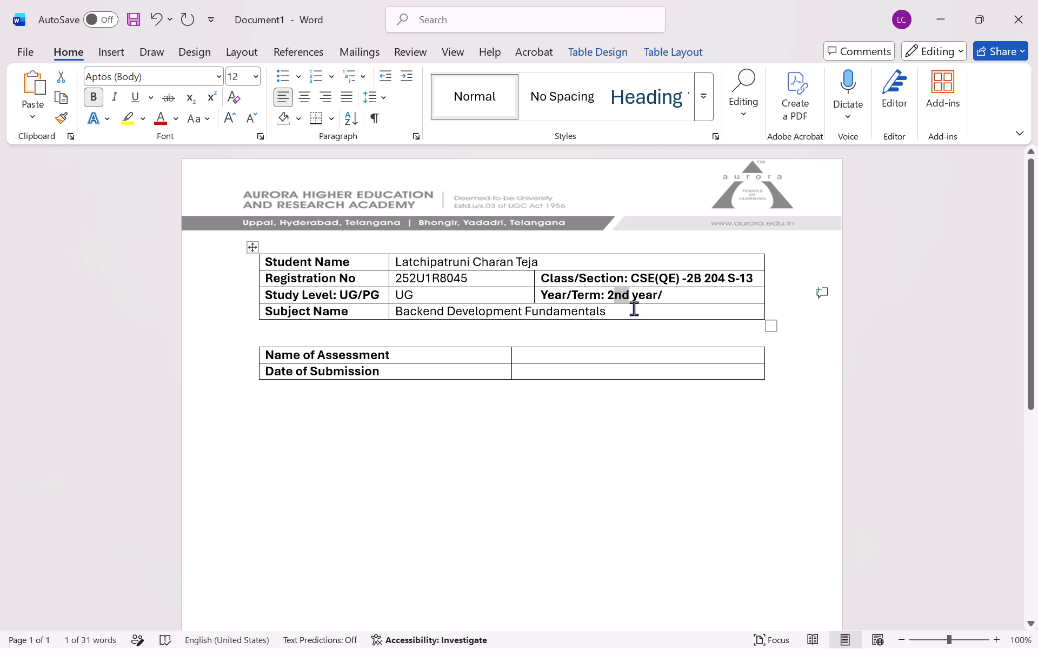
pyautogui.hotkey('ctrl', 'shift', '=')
# Complete the Year/Term entry with "2nd term" after "year/", with only its "nd" in superscript.
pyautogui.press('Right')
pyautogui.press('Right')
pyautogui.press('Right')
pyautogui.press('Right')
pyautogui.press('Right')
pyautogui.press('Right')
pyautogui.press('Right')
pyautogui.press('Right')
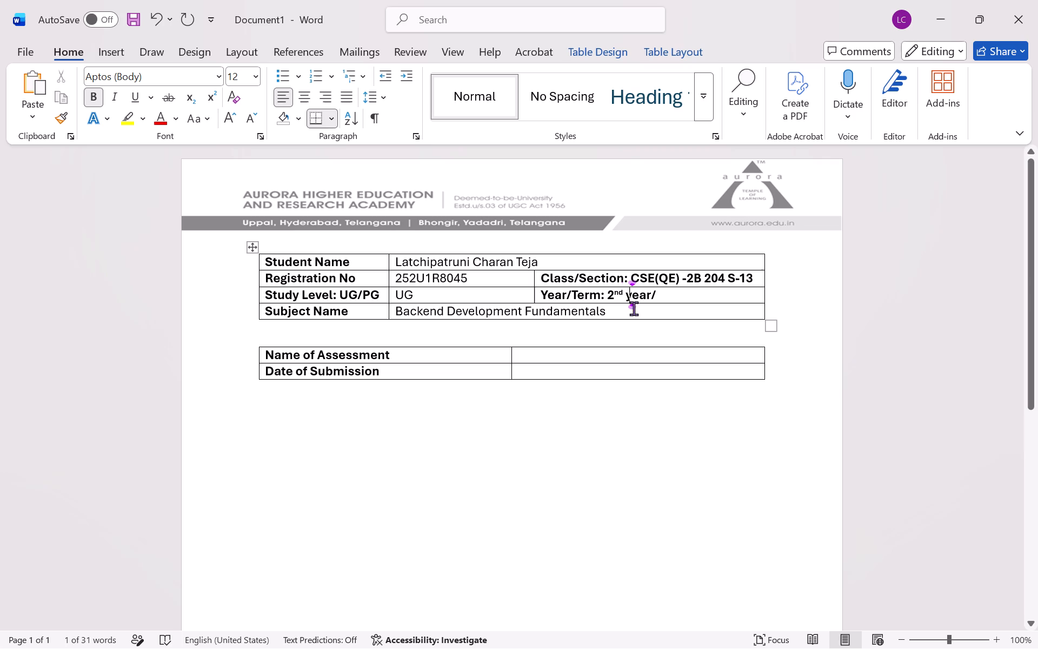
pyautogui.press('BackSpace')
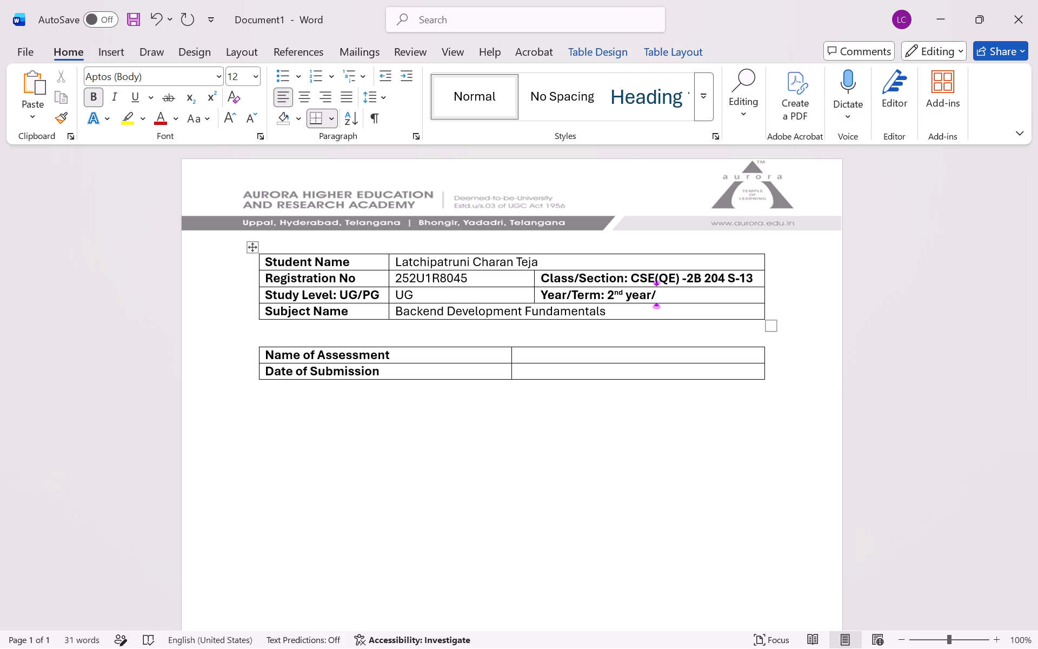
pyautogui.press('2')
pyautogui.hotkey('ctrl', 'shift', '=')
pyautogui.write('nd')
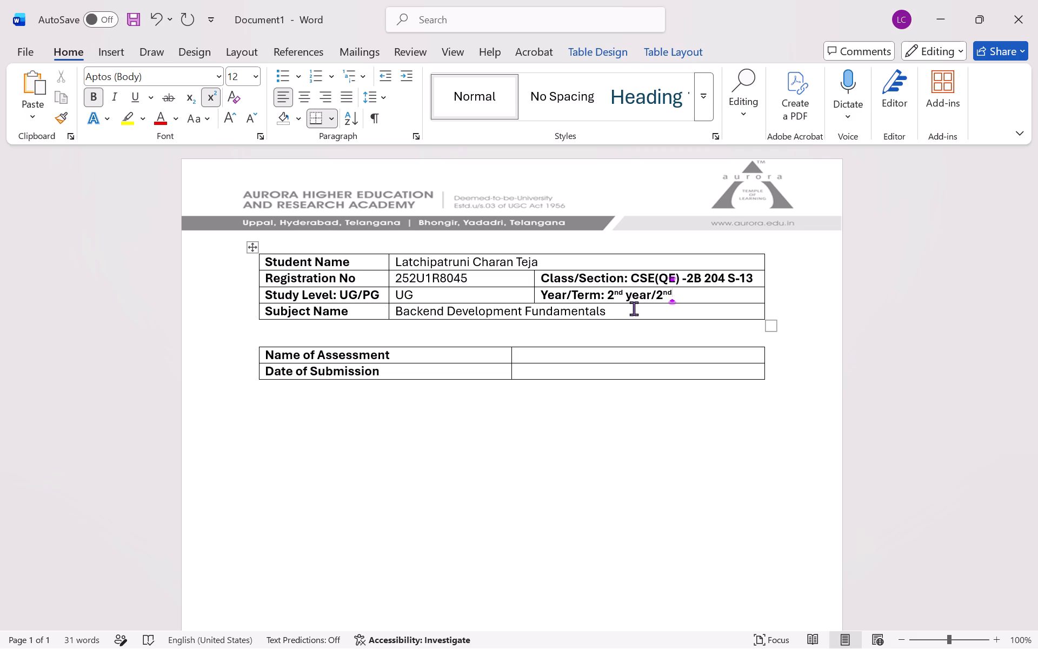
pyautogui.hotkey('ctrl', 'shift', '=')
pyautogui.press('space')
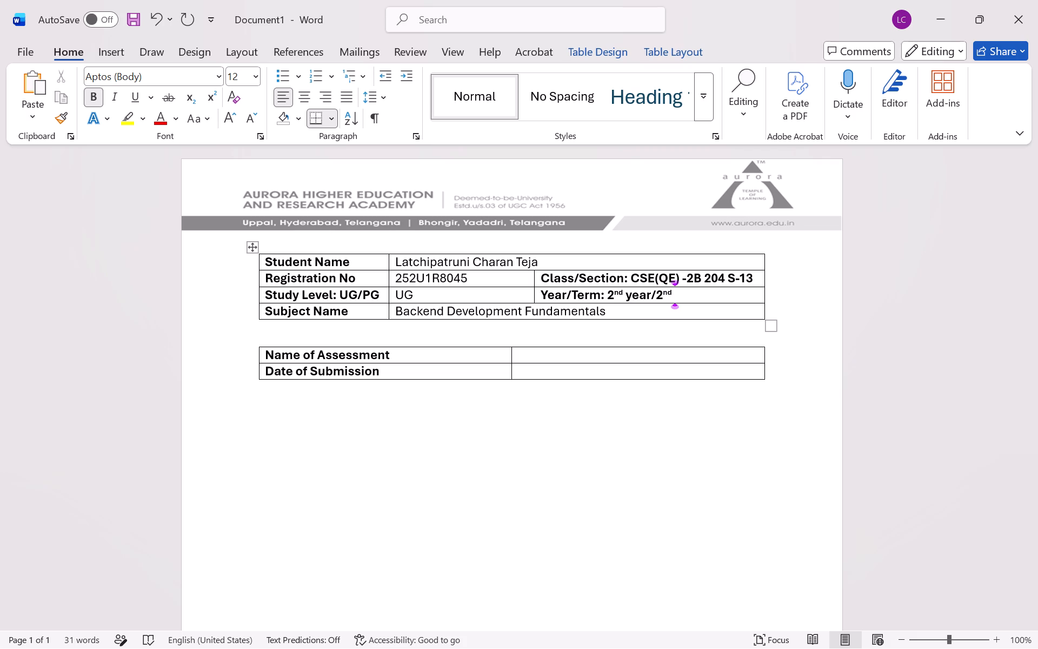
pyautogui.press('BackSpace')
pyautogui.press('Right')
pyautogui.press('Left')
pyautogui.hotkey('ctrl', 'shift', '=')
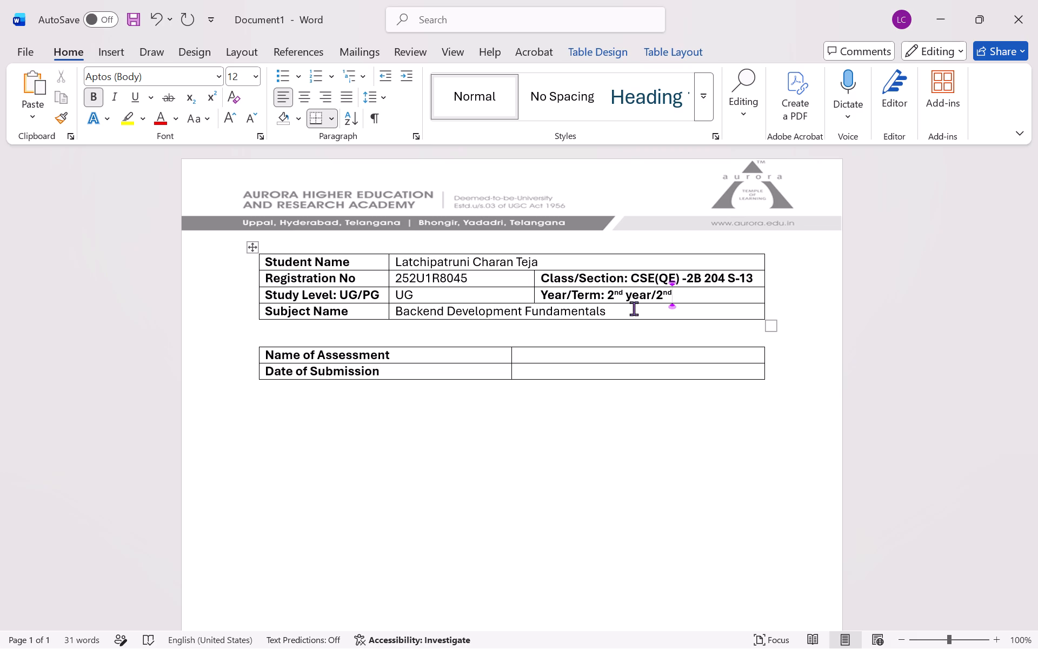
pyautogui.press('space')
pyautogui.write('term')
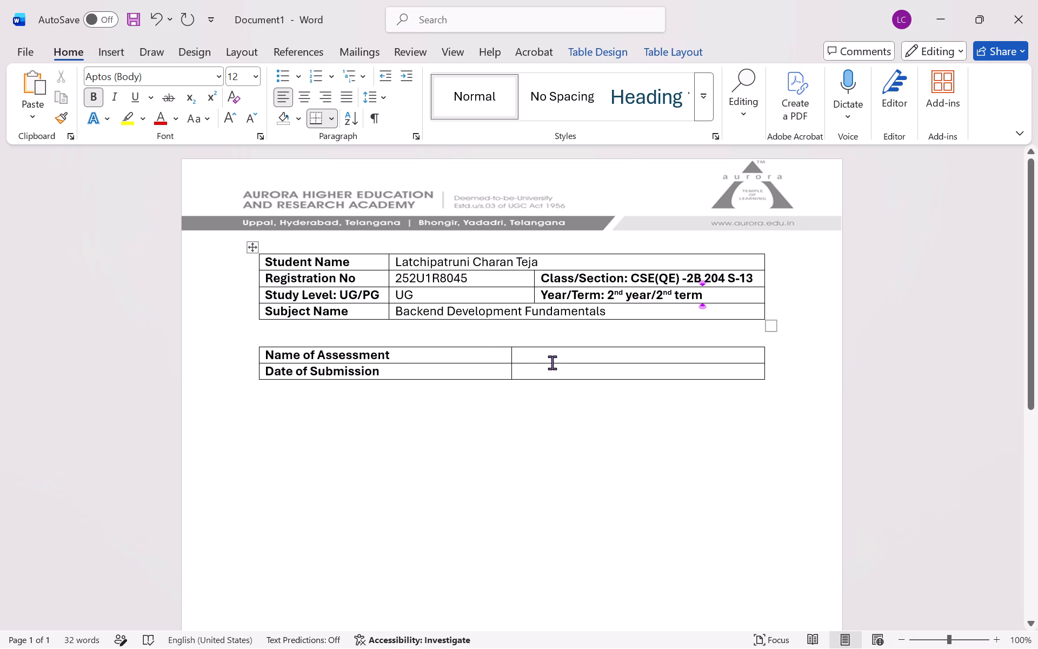
# Narrow the label column of the assessment details table to sit just beyond the "Name of Assessment" text.
pyautogui.click(551, 360)
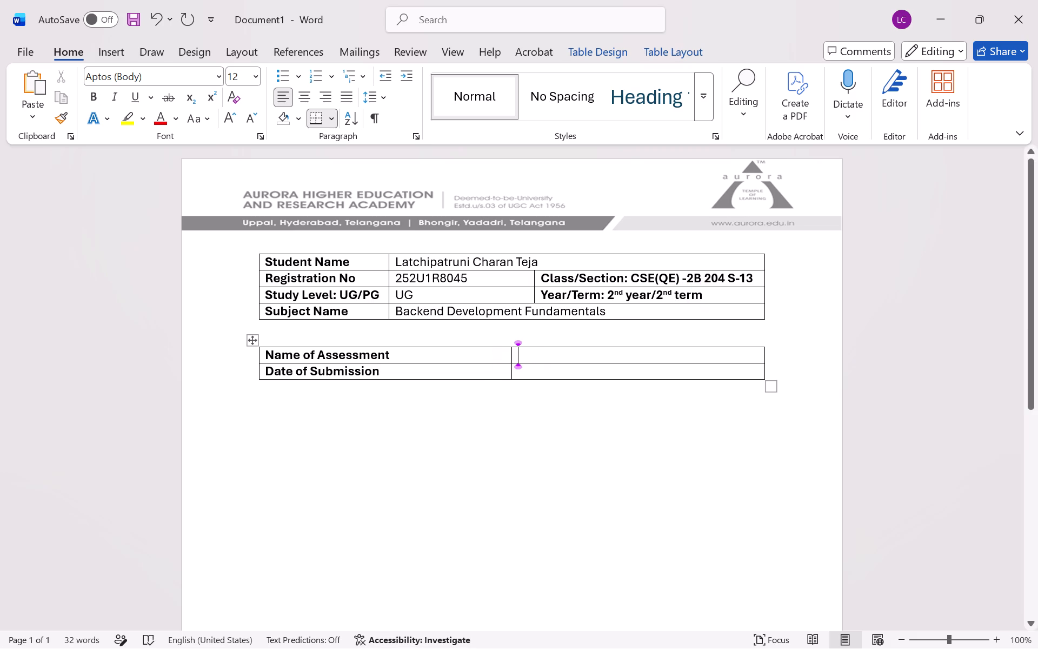
pyautogui.moveTo(511, 351); pyautogui.dragTo(414, 342)
# Enter "Lab Report 1" as the name of assessment and "31/10/2026" as the date of submission.
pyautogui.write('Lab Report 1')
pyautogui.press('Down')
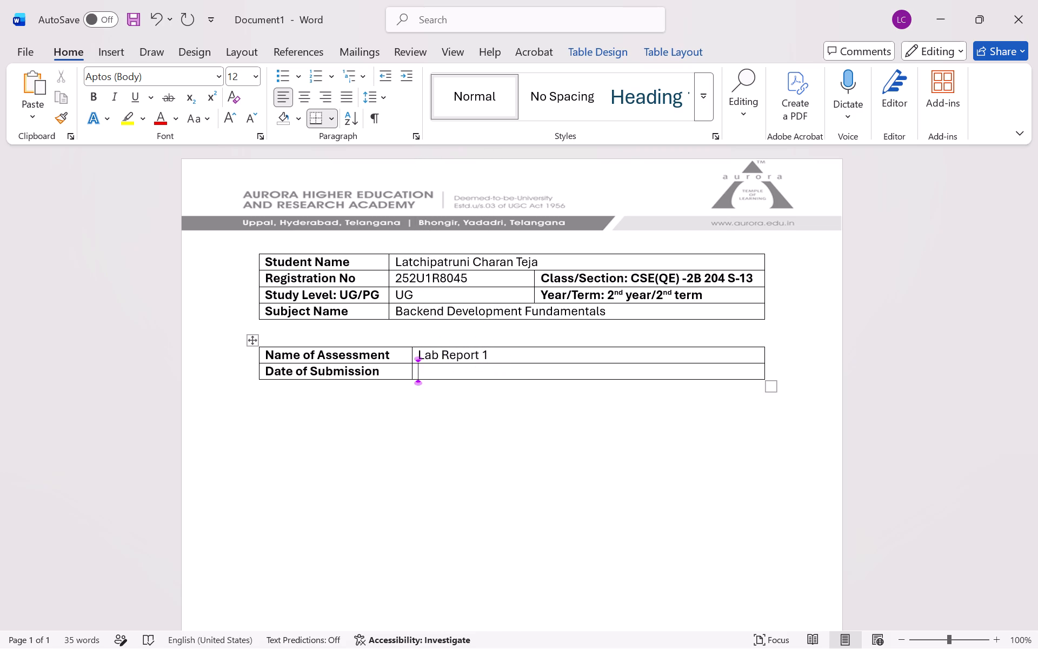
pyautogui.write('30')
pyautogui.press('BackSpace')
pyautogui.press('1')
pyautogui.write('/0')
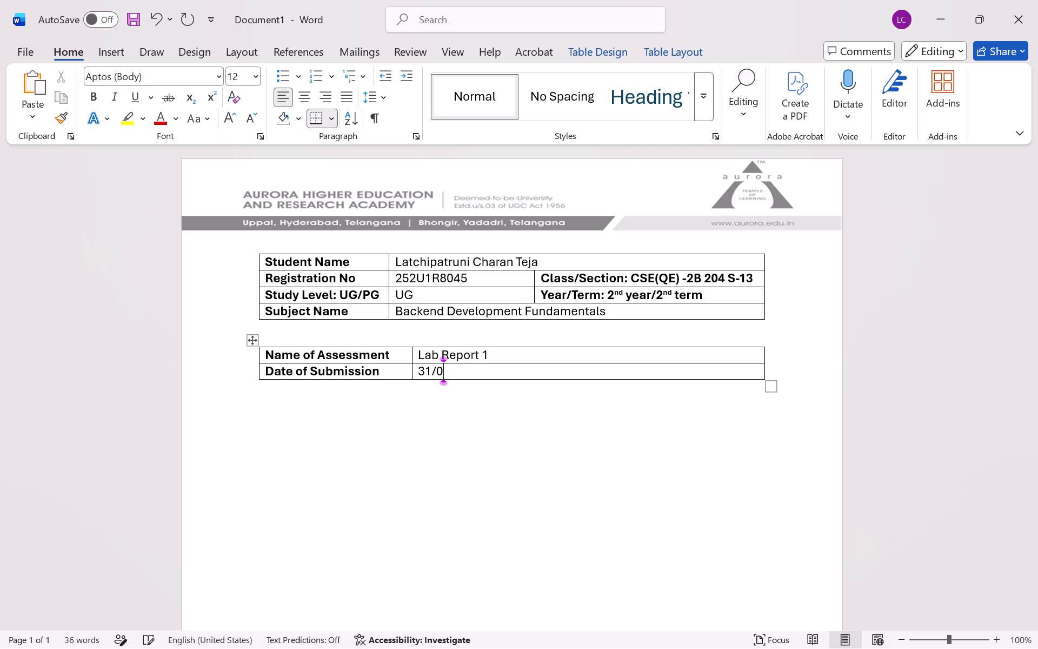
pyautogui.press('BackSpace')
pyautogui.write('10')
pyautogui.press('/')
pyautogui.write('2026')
# Add the line "Deployed link:" below the assessment details table, leaving empty lines between them.
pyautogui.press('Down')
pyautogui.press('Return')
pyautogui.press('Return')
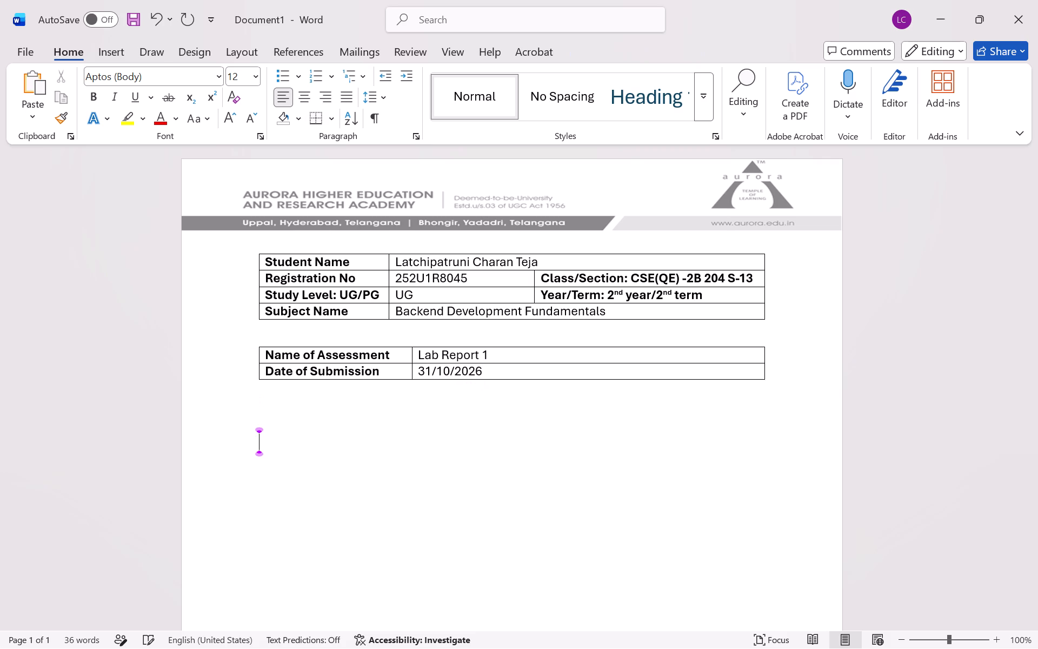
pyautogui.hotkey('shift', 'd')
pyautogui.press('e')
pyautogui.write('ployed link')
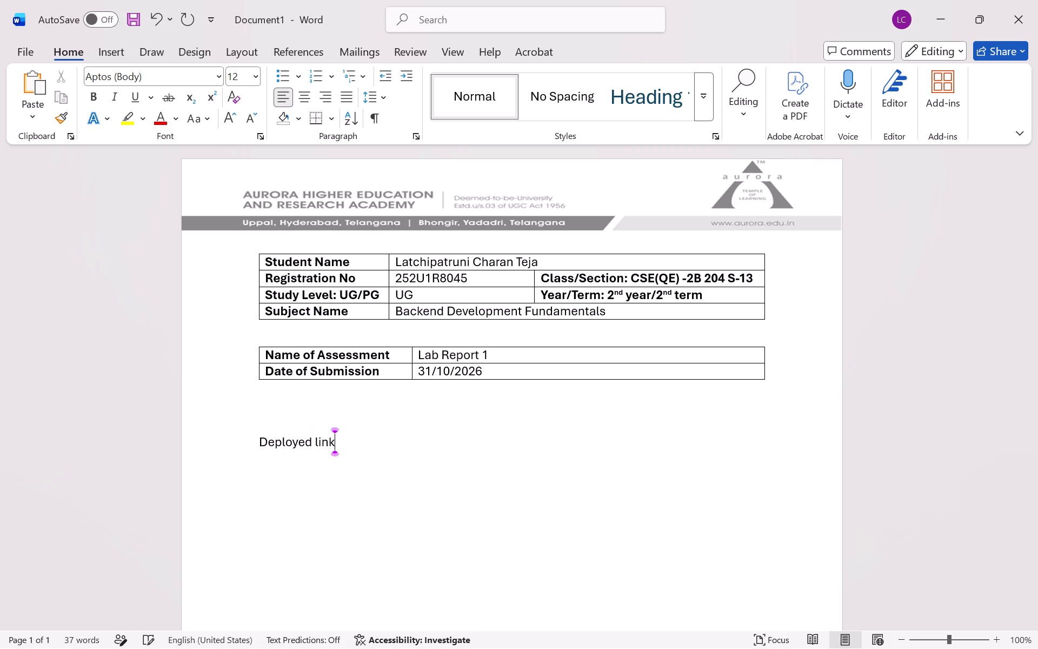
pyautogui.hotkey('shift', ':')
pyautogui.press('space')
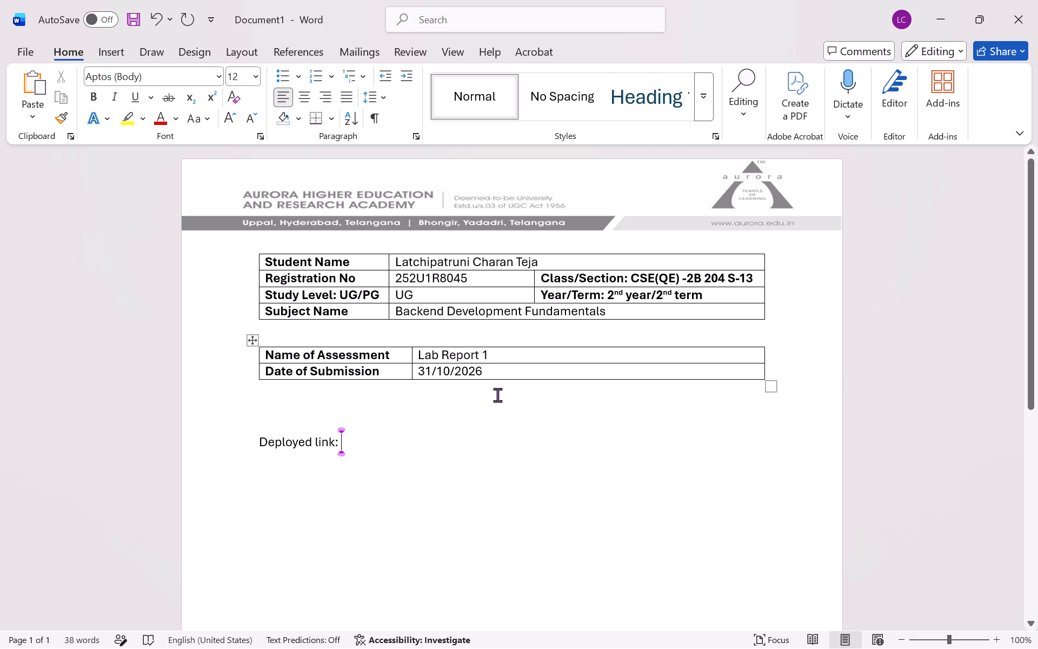
# Insert the centered, bold, 16 pt heading "Lab Report 1" between the assessment details table and the "Deployed link:" line.
pyautogui.click(497, 395)
pyautogui.press('Return')
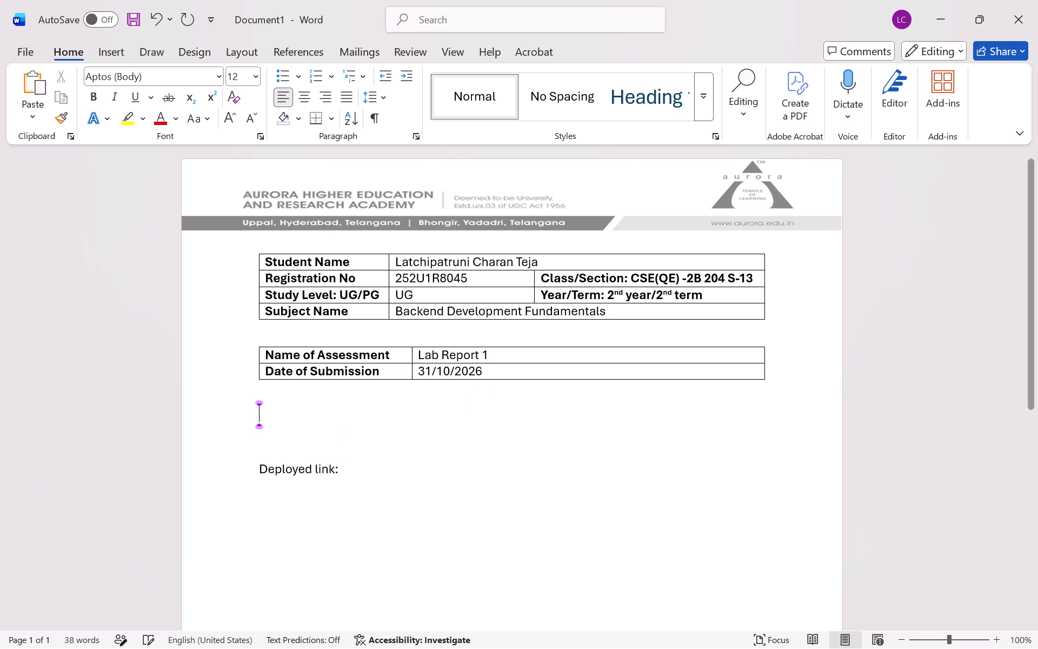
pyautogui.click(308, 95)
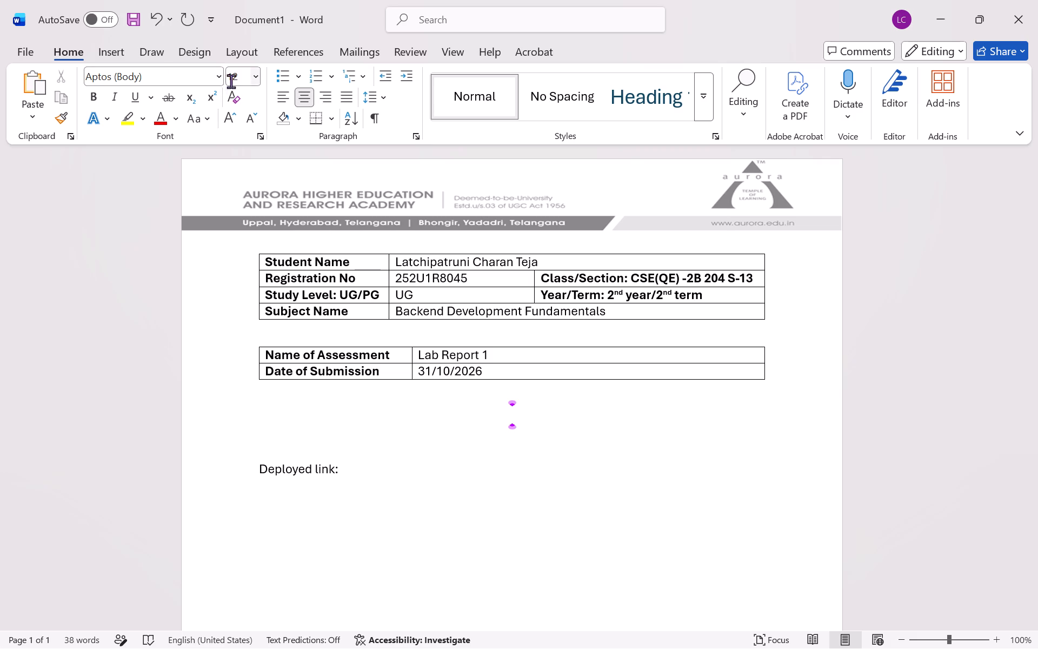
pyautogui.hotkey('ctrl', 'b')
pyautogui.click(257, 77)
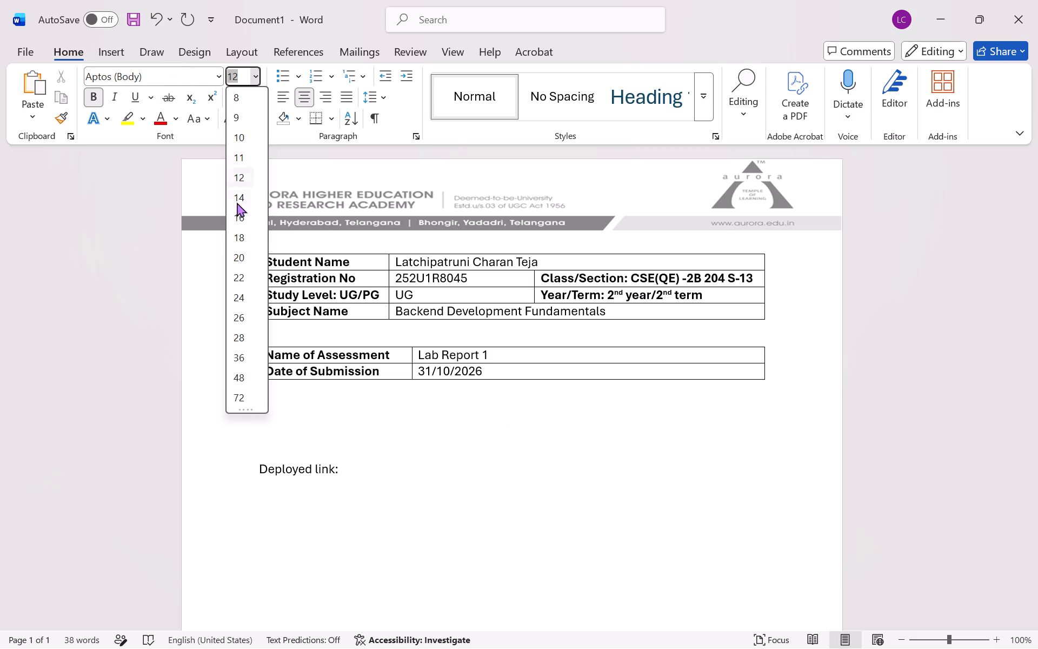
pyautogui.click(242, 219)
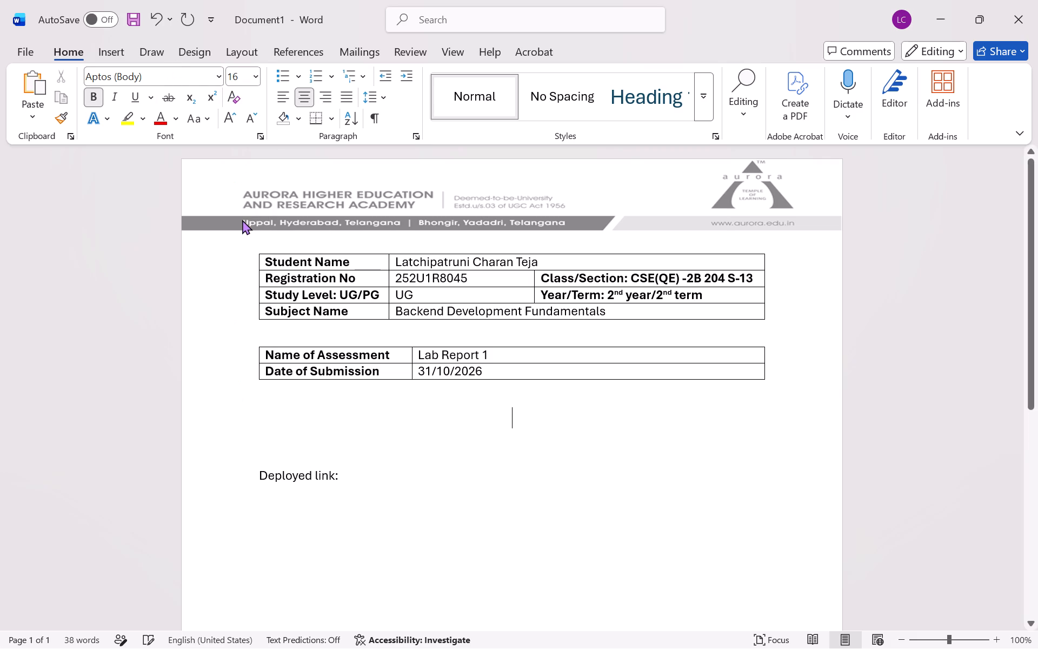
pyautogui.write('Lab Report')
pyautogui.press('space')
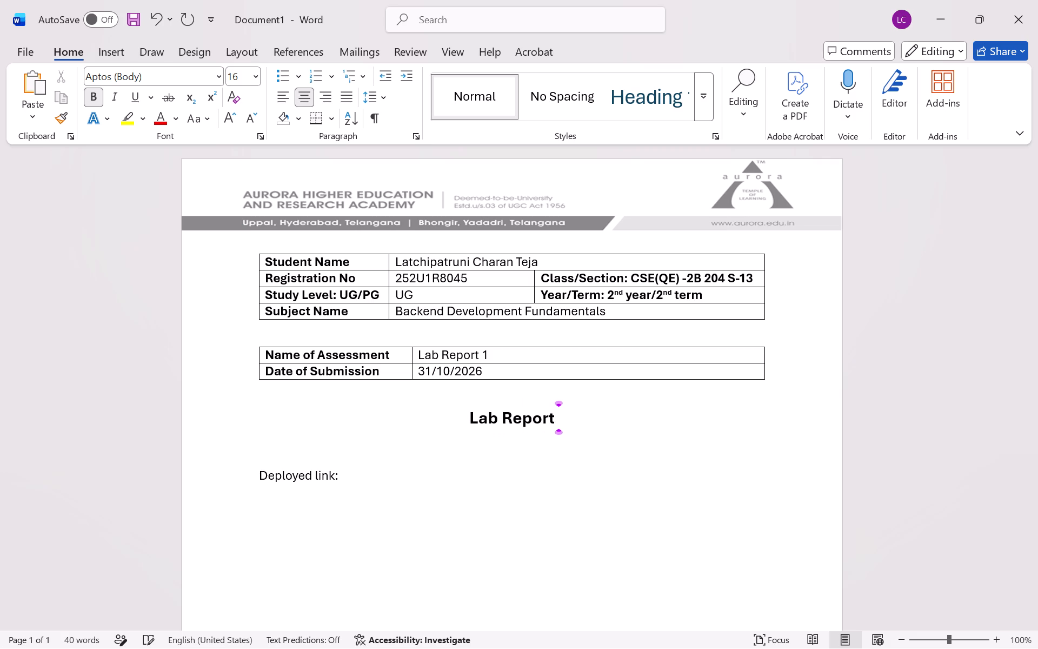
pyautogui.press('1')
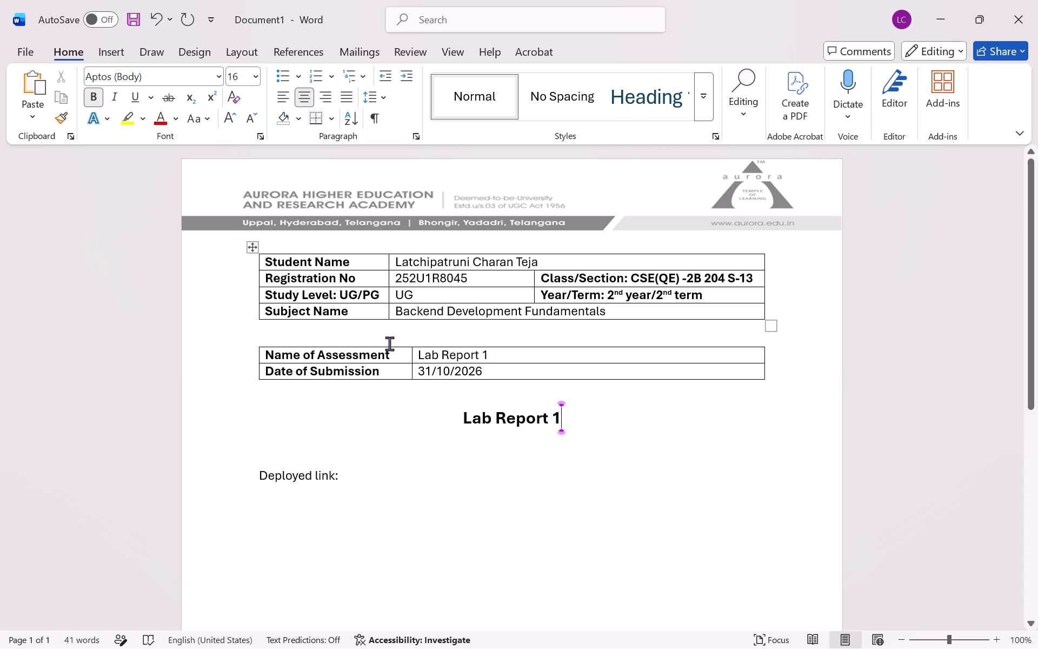
# Make the whole "Deployed link:" label bold.
pyautogui.click(375, 474)
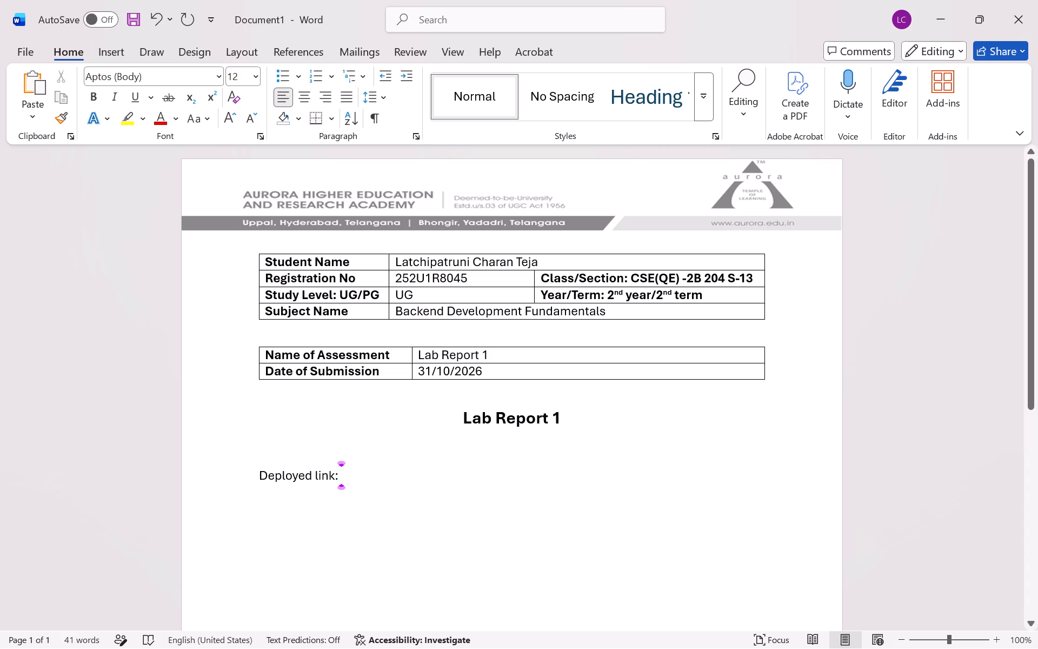
pyautogui.press('Left')
pyautogui.hotkey('shift', 'Left')
pyautogui.hotkey('shift', 'Left')
pyautogui.hotkey('shift', 'Left')
pyautogui.hotkey('shift', 'Left')
pyautogui.hotkey('shift', 'Left')
pyautogui.hotkey('shift', 'Left')
pyautogui.hotkey('shift', 'Left')
pyautogui.hotkey('shift', 'Left')
pyautogui.hotkey('shift', 'Left')
pyautogui.hotkey('shift', 'Left')
pyautogui.hotkey('shift', 'Left')
pyautogui.hotkey('shift', 'Left')
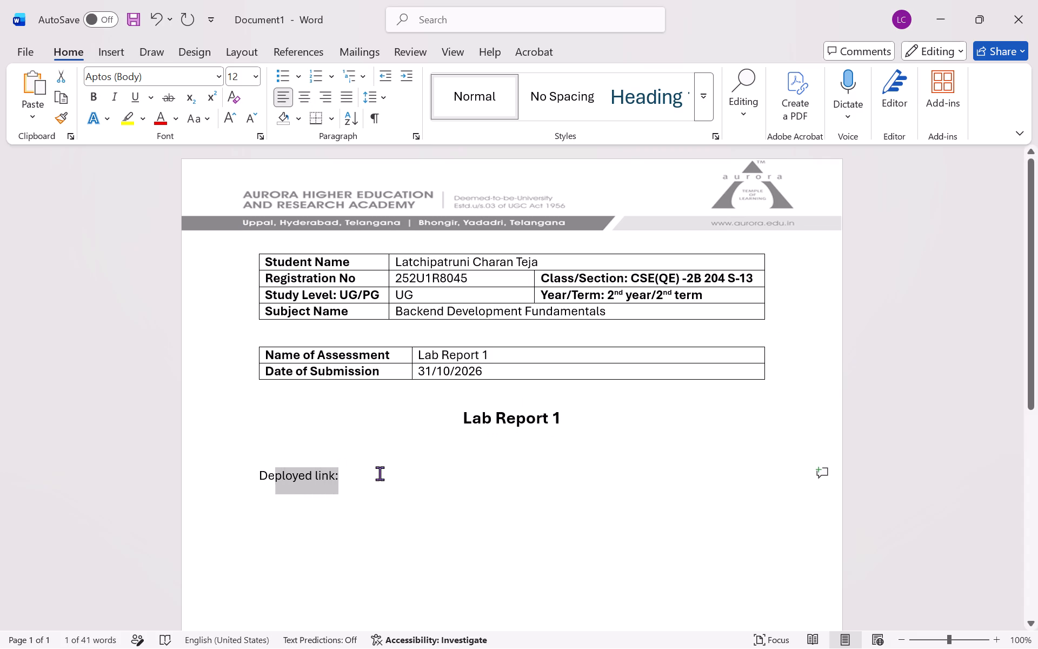
pyautogui.hotkey('shift', 'Left')
pyautogui.hotkey('shift', 'Left')
pyautogui.hotkey('ctrl', 'b')
pyautogui.press('Right')
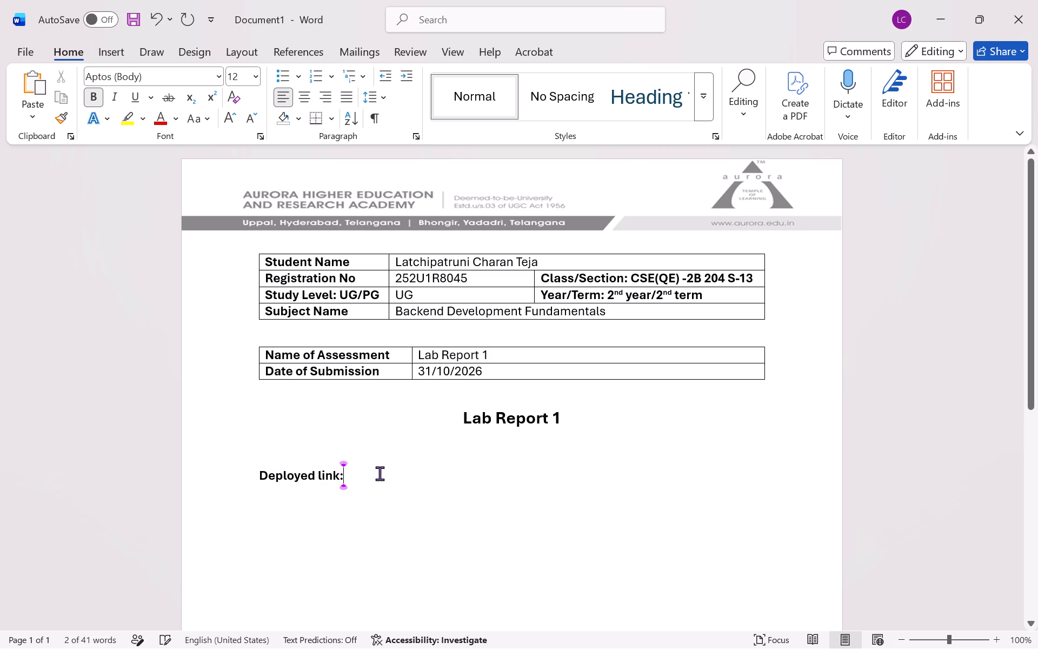
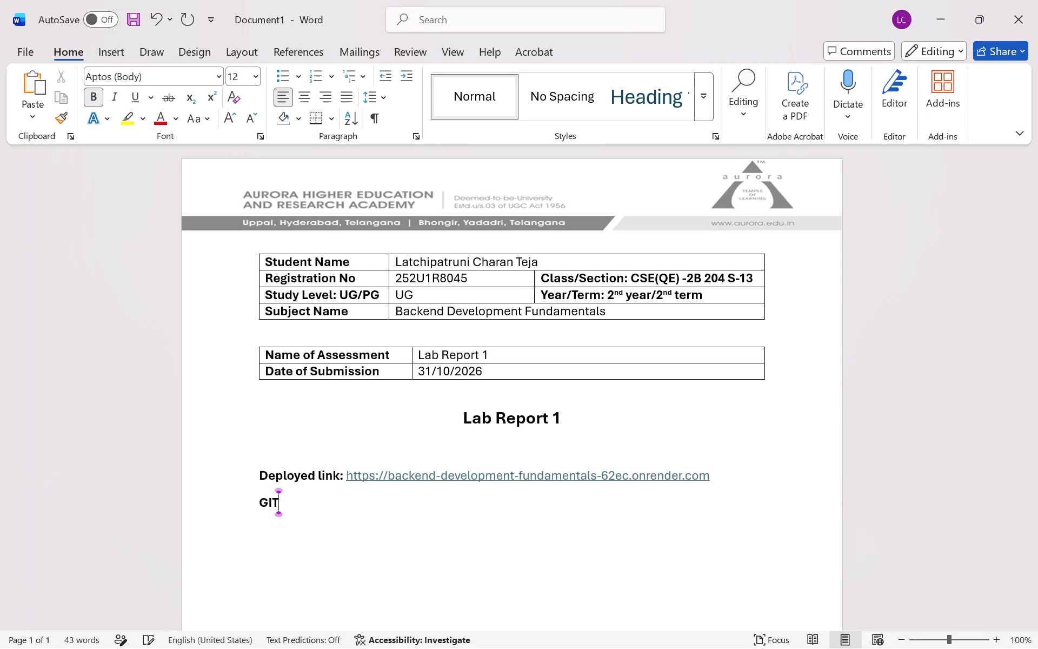
# Complete the bold label "GitHub Repository link:" on the line below the deployed link, correcting the spelling to "GitHub".
pyautogui.write('hub')
pyautogui.press('space')
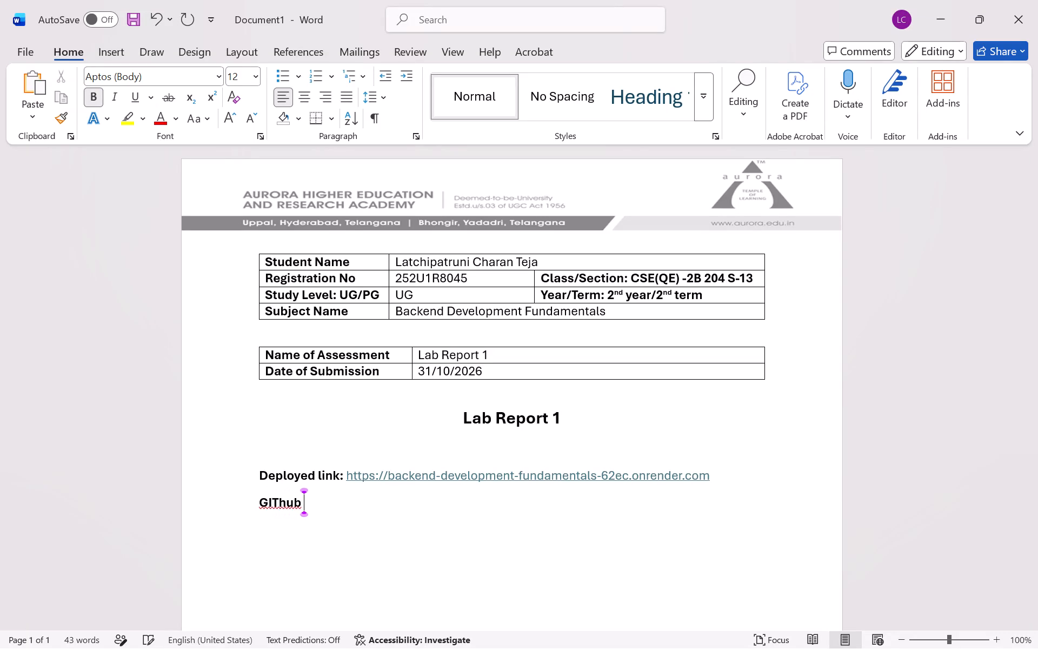
pyautogui.press('Left')
pyautogui.press('Left')
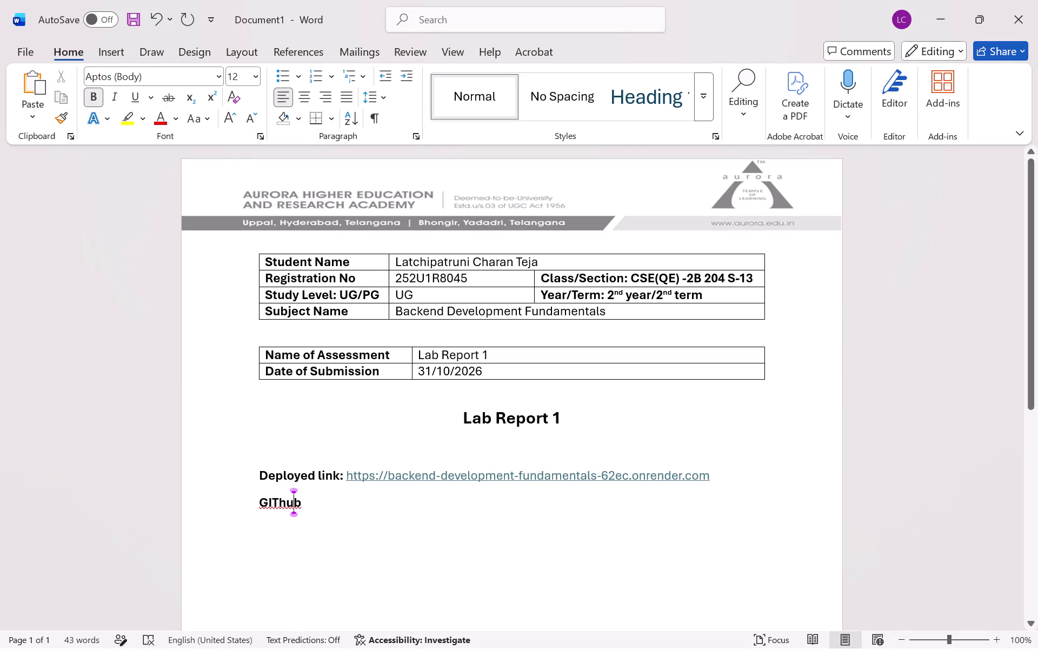
pyautogui.click(272, 504)
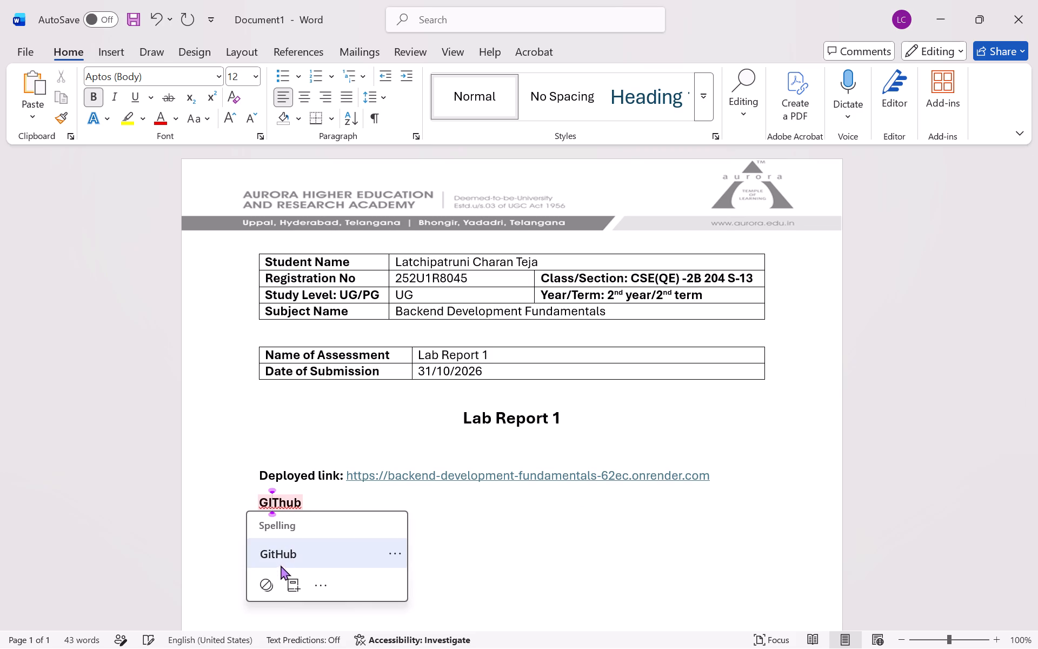
pyautogui.click(282, 555)
pyautogui.write('Reposi')
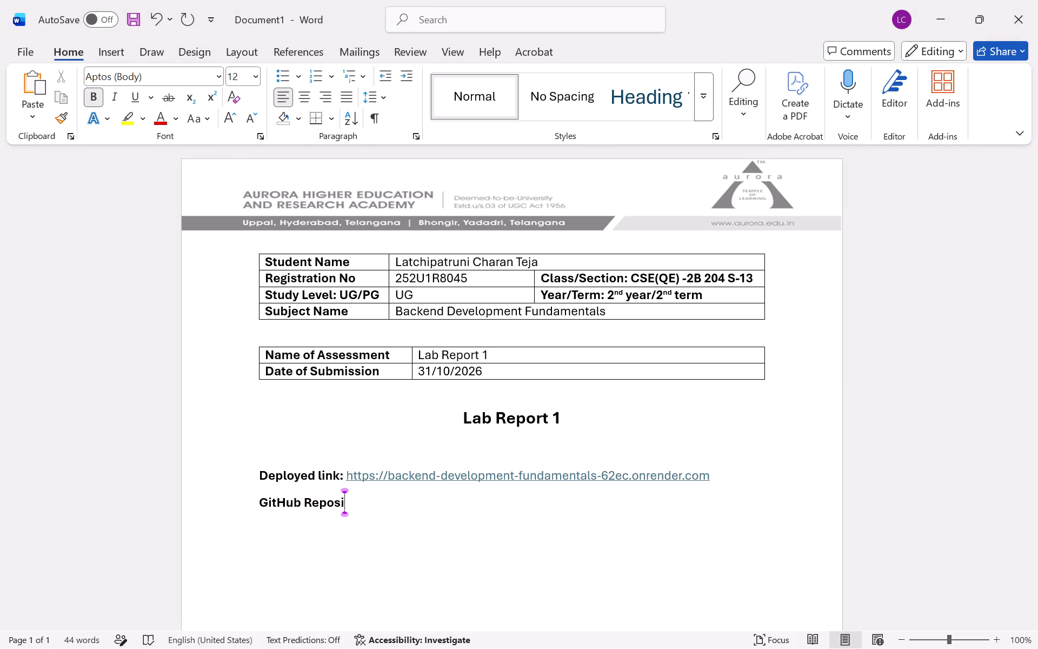
pyautogui.write('tory')
pyautogui.press('space')
pyautogui.write('link')
pyautogui.write(':')
pyautogui.press('space')
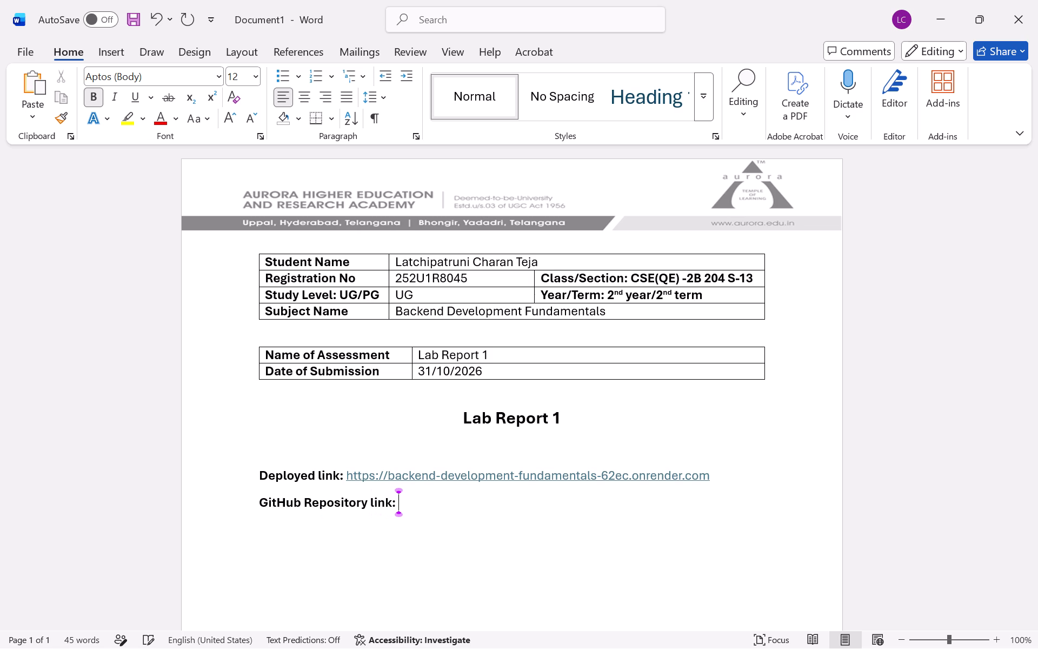
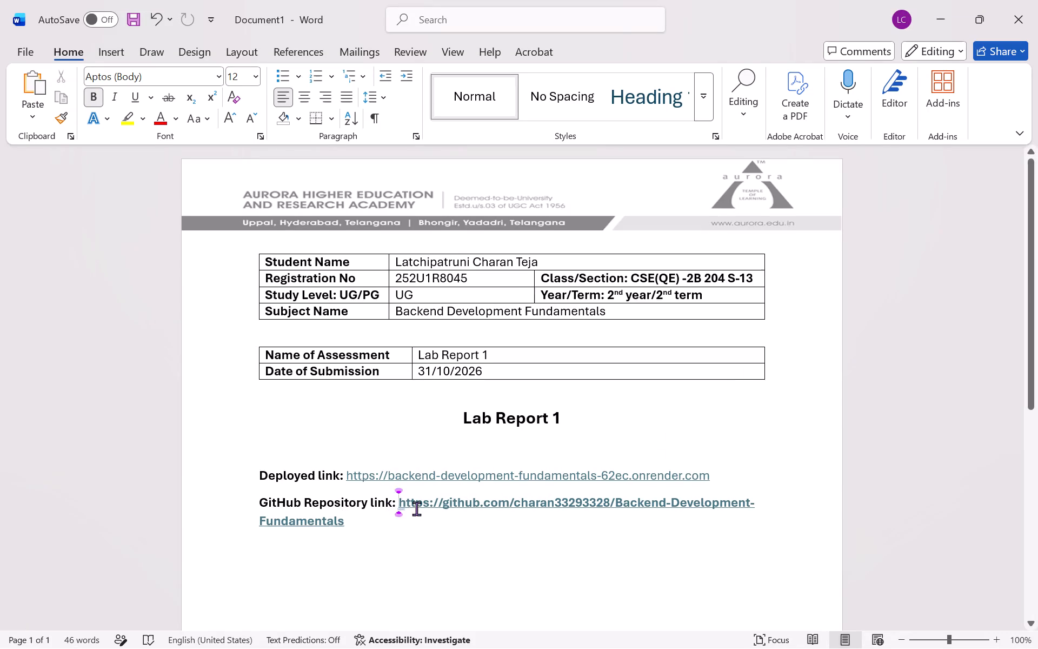
# Remove the bold formatting from the GitHub repository URL and start a new line below it.
pyautogui.moveTo(416, 508); pyautogui.dragTo(423, 523)
pyautogui.hotkey('ctrl', 'b')
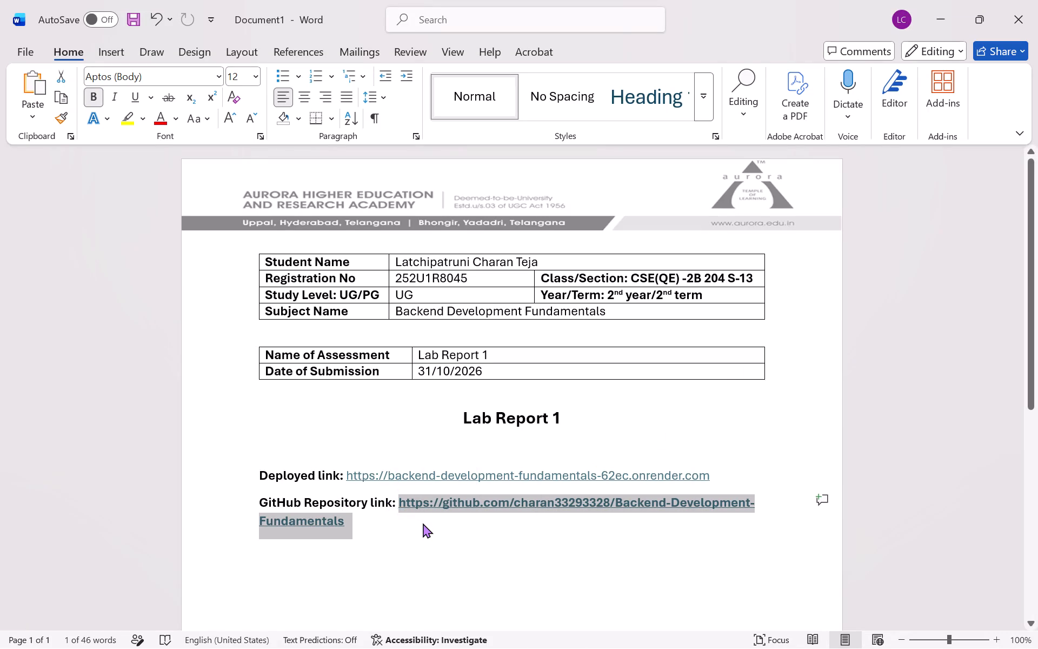
pyautogui.click(408, 525)
pyautogui.press('Return')
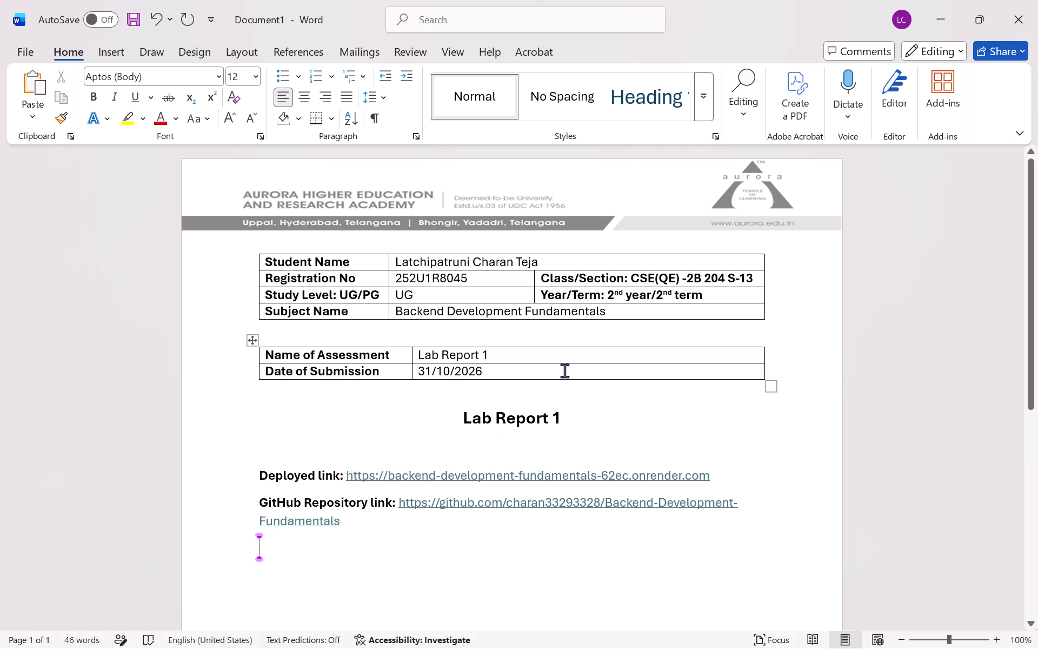
# Start exporting the lab report as a PDF/XPS document with the Downloads folder as its destination.
pyautogui.scroll(-9, 563, 379)
pyautogui.scroll(2, 563, 382)
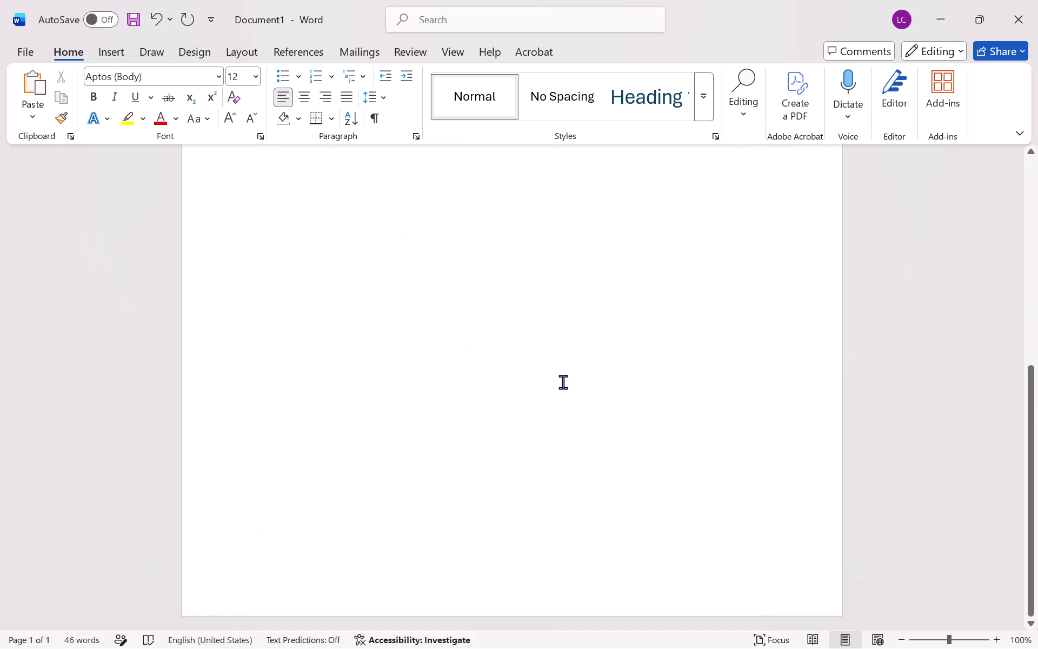
pyautogui.scroll(8, 563, 382)
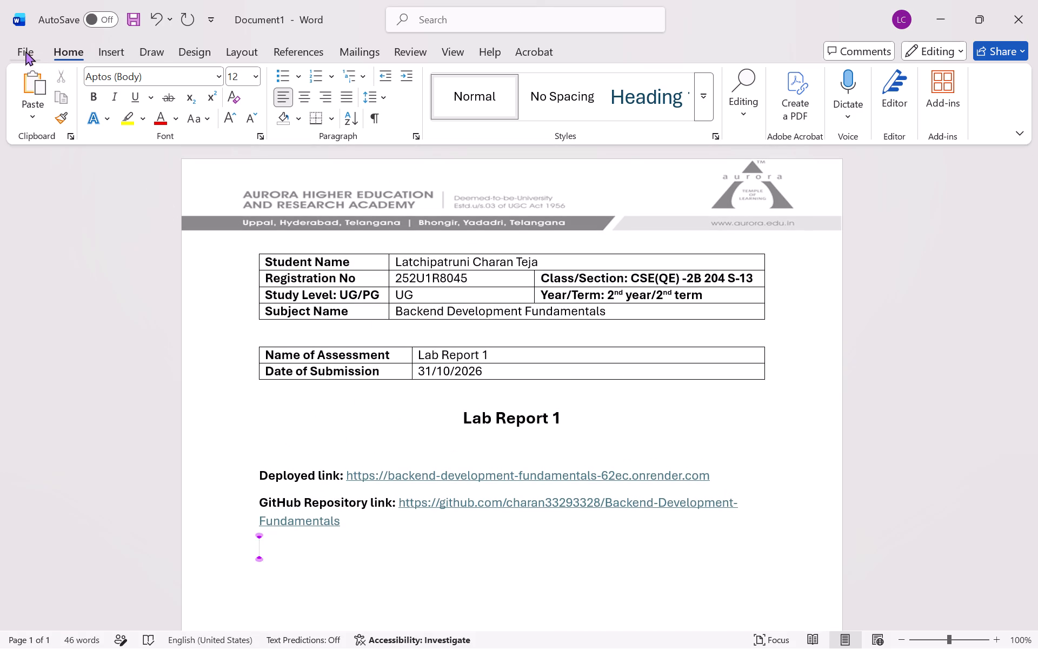
pyautogui.click(25, 51)
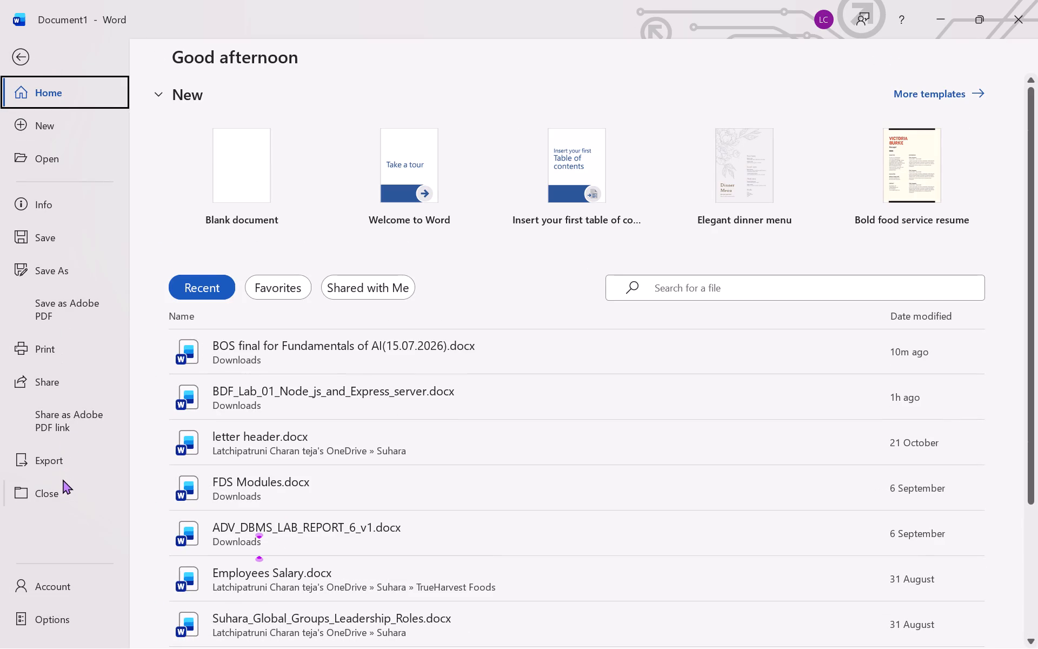
pyautogui.click(81, 425)
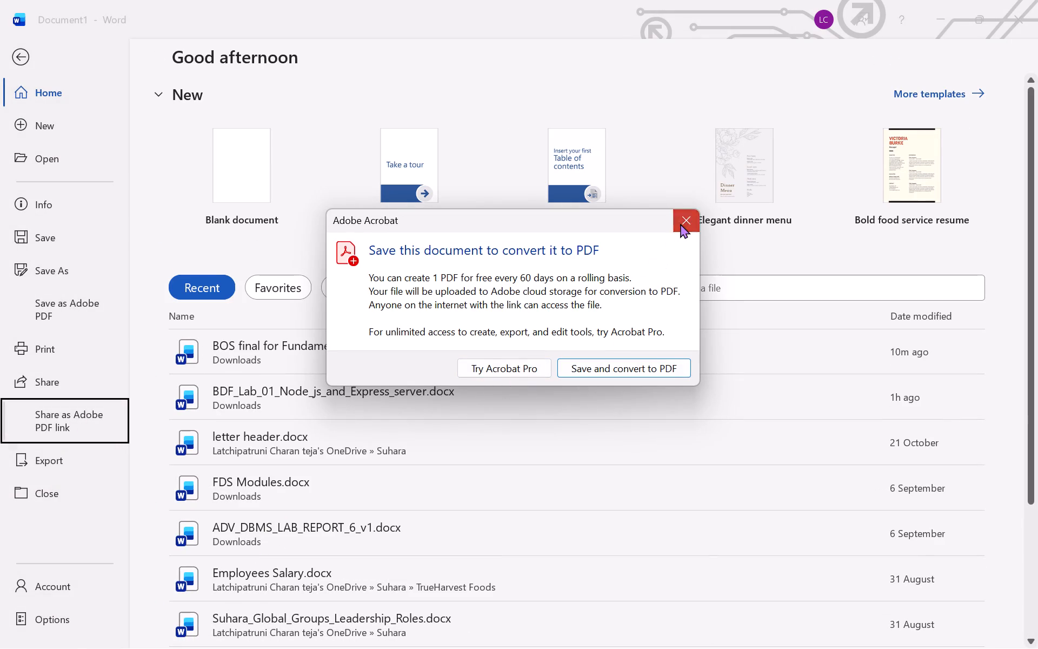
pyautogui.click(680, 223)
pyautogui.click(62, 461)
pyautogui.click(262, 154)
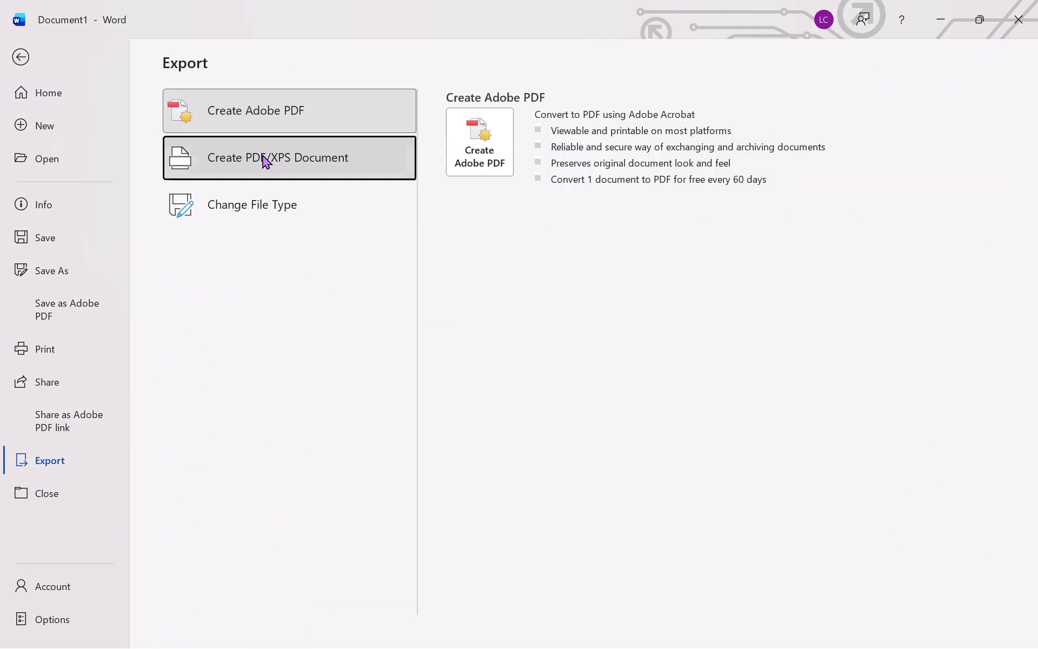
pyautogui.click(451, 217)
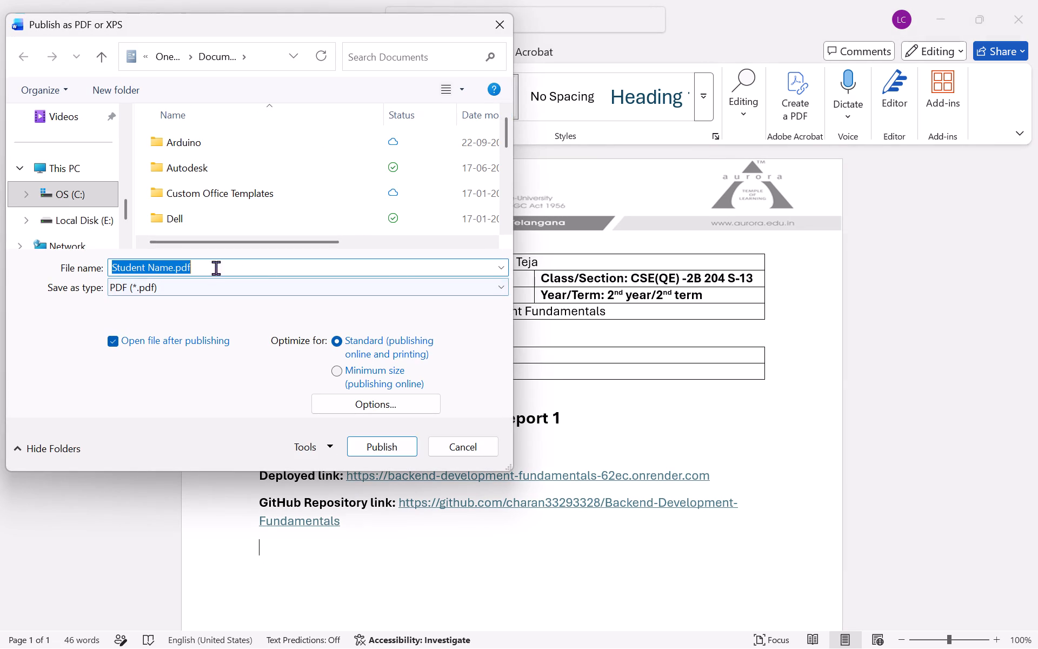
pyautogui.scroll(2, 75, 176)
pyautogui.click(74, 172)
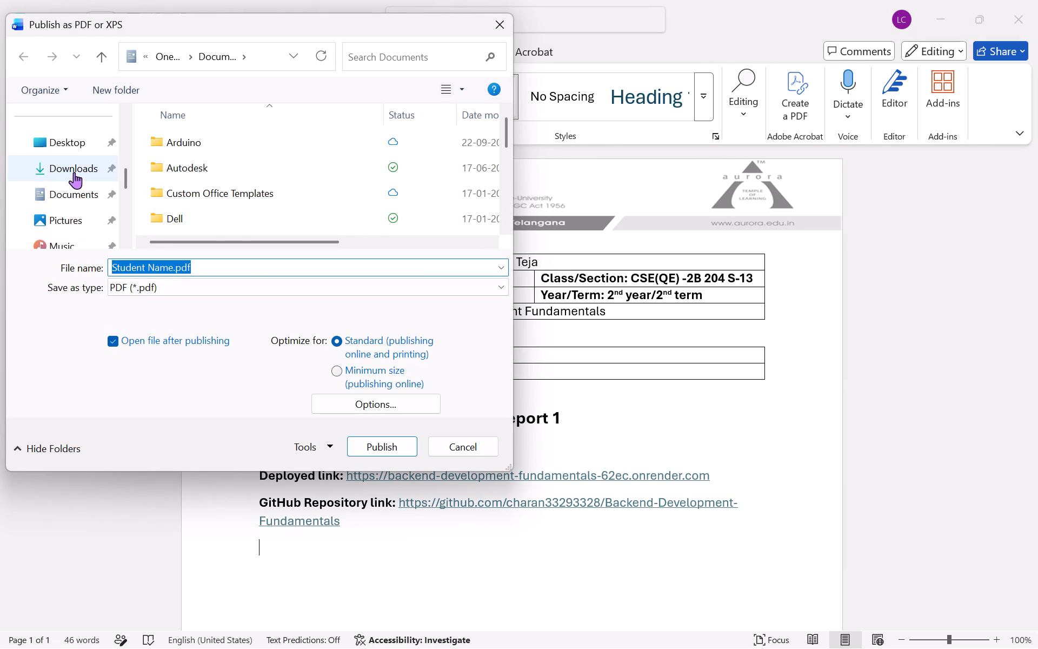
# Name the PDF "BDF Lab Report 1" and publish it.
pyautogui.click(173, 262)
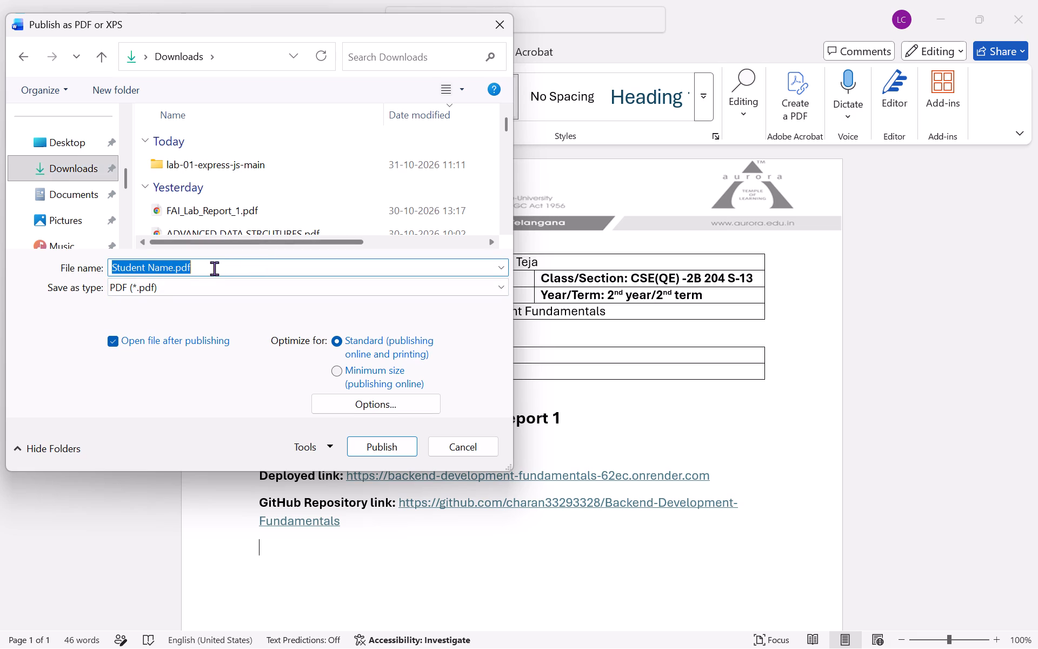
pyautogui.click(204, 271)
pyautogui.press('Left')
pyautogui.press('Left')
pyautogui.press('Left')
pyautogui.press('Left')
pyautogui.press('Left')
pyautogui.press('Left')
pyautogui.press('Left')
pyautogui.press('Left')
pyautogui.press('Left')
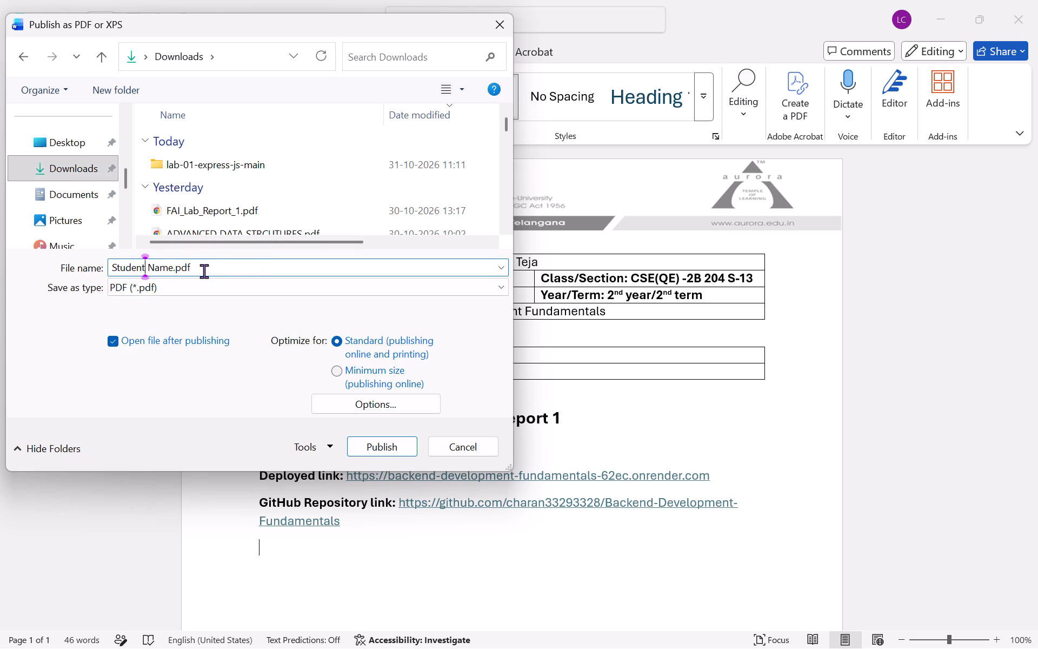
pyautogui.press('Right')
pyautogui.press('Right')
pyautogui.press('Right')
pyautogui.press('Right')
pyautogui.press('Right')
pyautogui.press('Right')
pyautogui.press('Left')
pyautogui.press('BackSpace')
pyautogui.press('BackSpace')
pyautogui.press('BackSpace')
pyautogui.press('BackSpace')
pyautogui.press('BackSpace')
pyautogui.press('BackSpace')
pyautogui.press('BackSpace')
pyautogui.press('BackSpace')
pyautogui.press('BackSpace')
pyautogui.press('BackSpace')
pyautogui.press('BackSpace')
pyautogui.press('BackSpace')
pyautogui.press('BackSpace')
pyautogui.press('BackSpace')
pyautogui.write('Lab Reeport')
pyautogui.press('BackSpace')
pyautogui.press('BackSpace')
pyautogui.press('BackSpace')
pyautogui.press('BackSpace')
pyautogui.press('BackSpace')
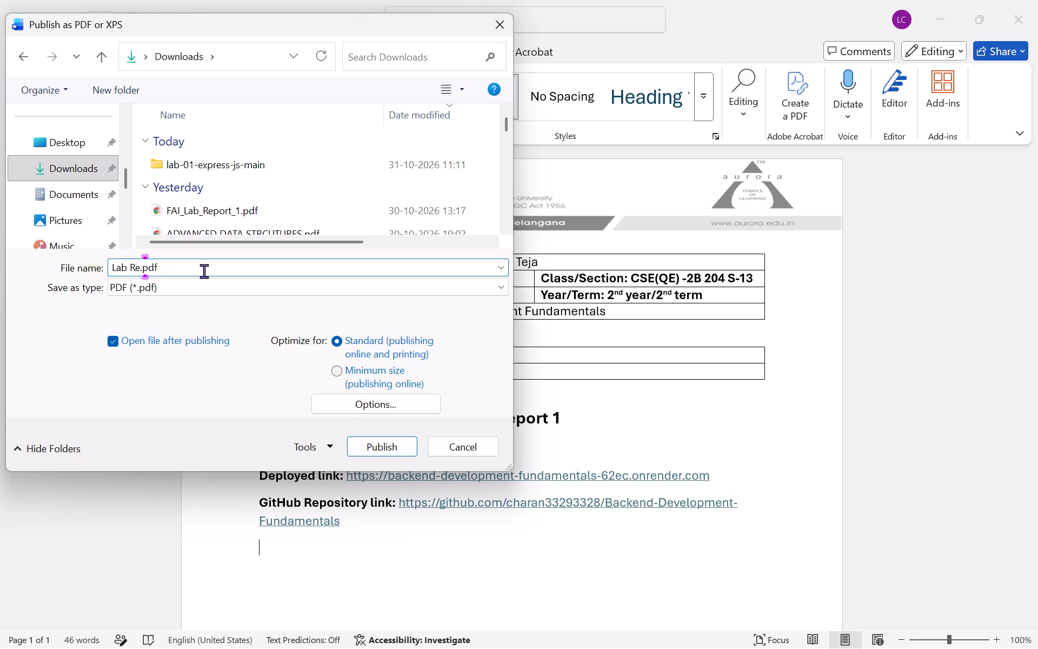
pyautogui.write('port 1')
pyautogui.press('Left')
pyautogui.press('Left')
pyautogui.press('Left')
pyautogui.press('Left')
pyautogui.press('Left')
pyautogui.press('Left')
pyautogui.press('Left')
pyautogui.press('Left')
pyautogui.press('Left')
pyautogui.press('Left')
pyautogui.press('Left')
pyautogui.press('Left')
pyautogui.press('Left')
pyautogui.press('Left')
pyautogui.press('Left')
pyautogui.press('Left')
pyautogui.write('BDF')
pyautogui.press('space')
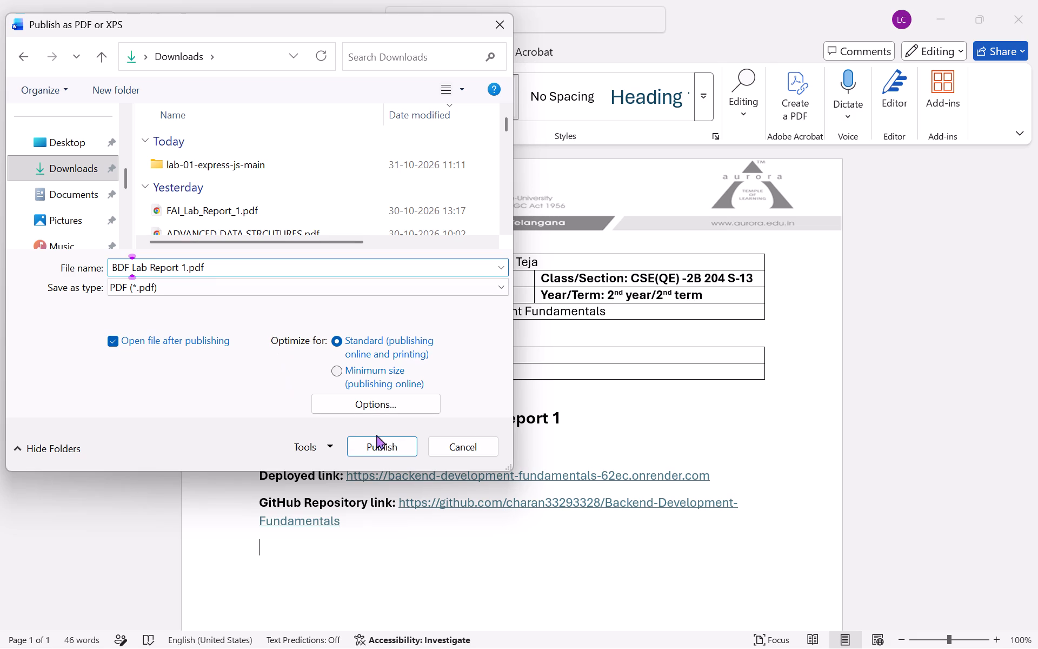
pyautogui.click(391, 439)
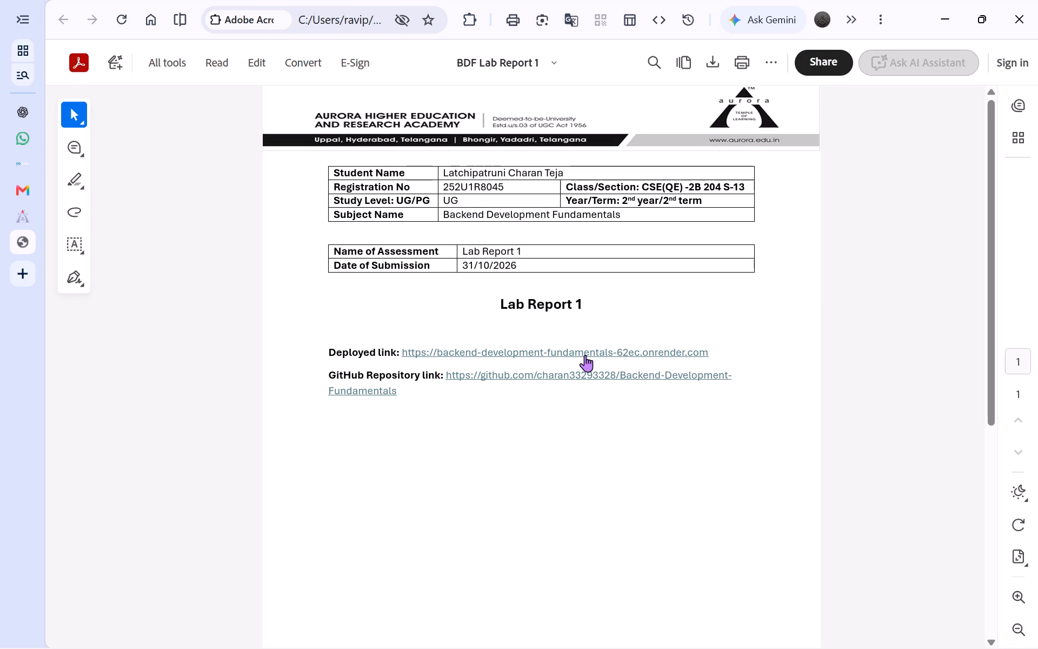
# Test the deployed link and the GitHub repository link by opening both from the exported PDF, allowing access where asked.
pyautogui.click(574, 353)
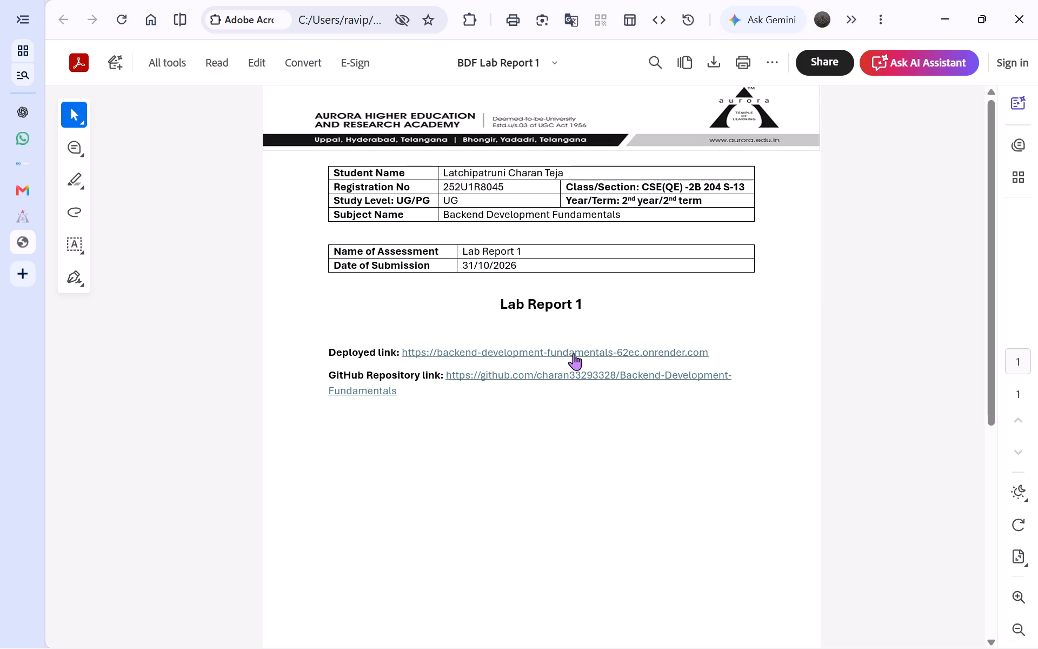
pyautogui.click(689, 410)
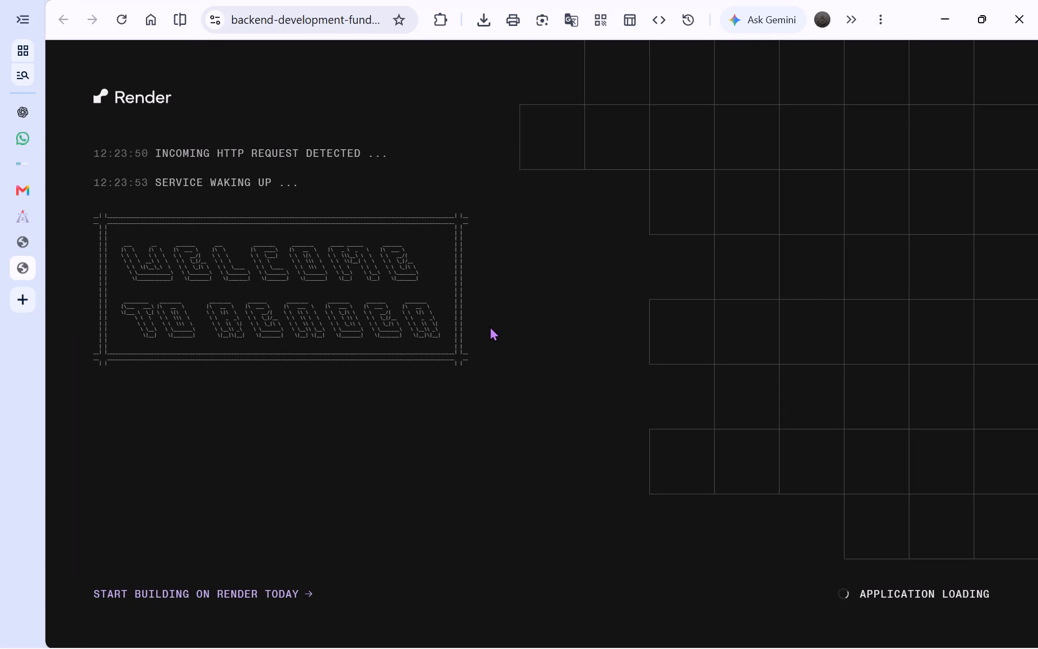
pyautogui.click(118, 239)
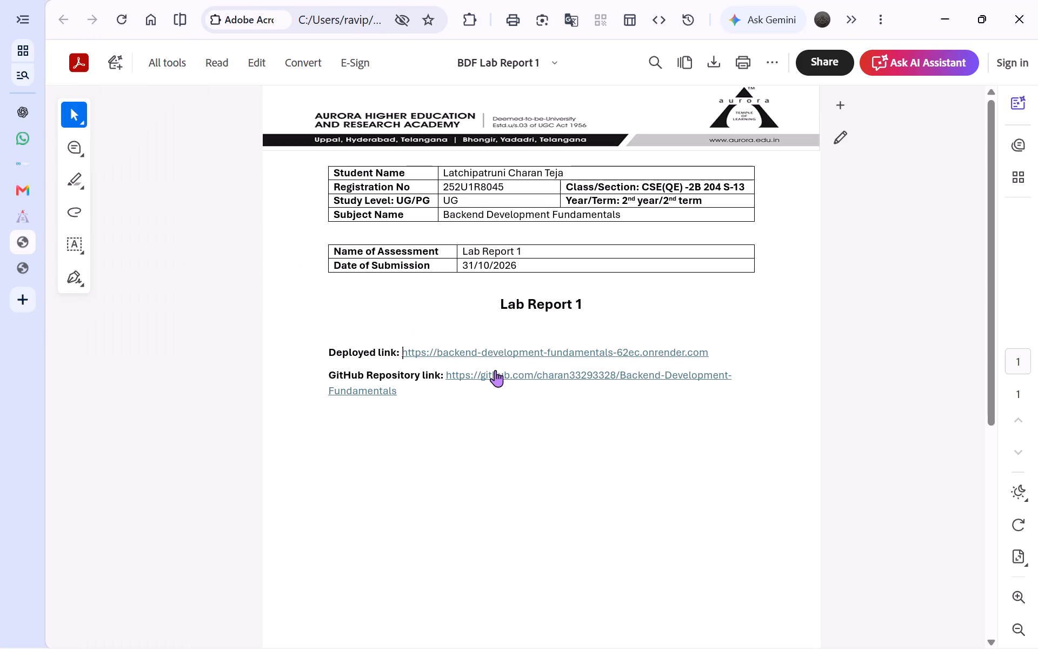
pyautogui.click(499, 373)
pyautogui.click(700, 398)
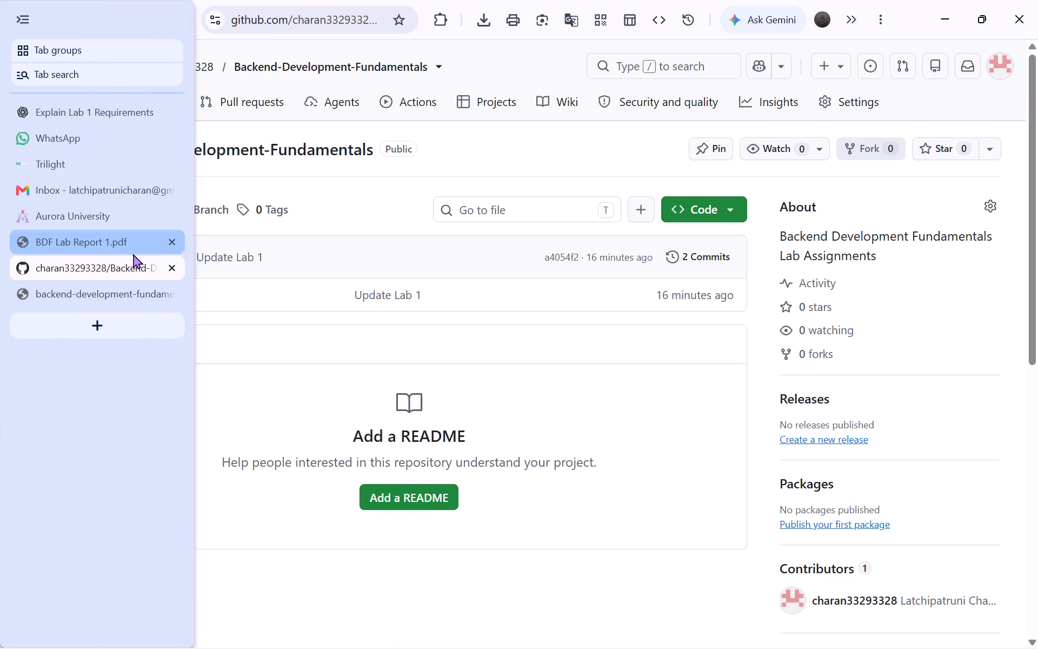
# Close the GitHub repository page, recheck the deployed site, and close it along with the exported PDF.
pyautogui.click(171, 270)
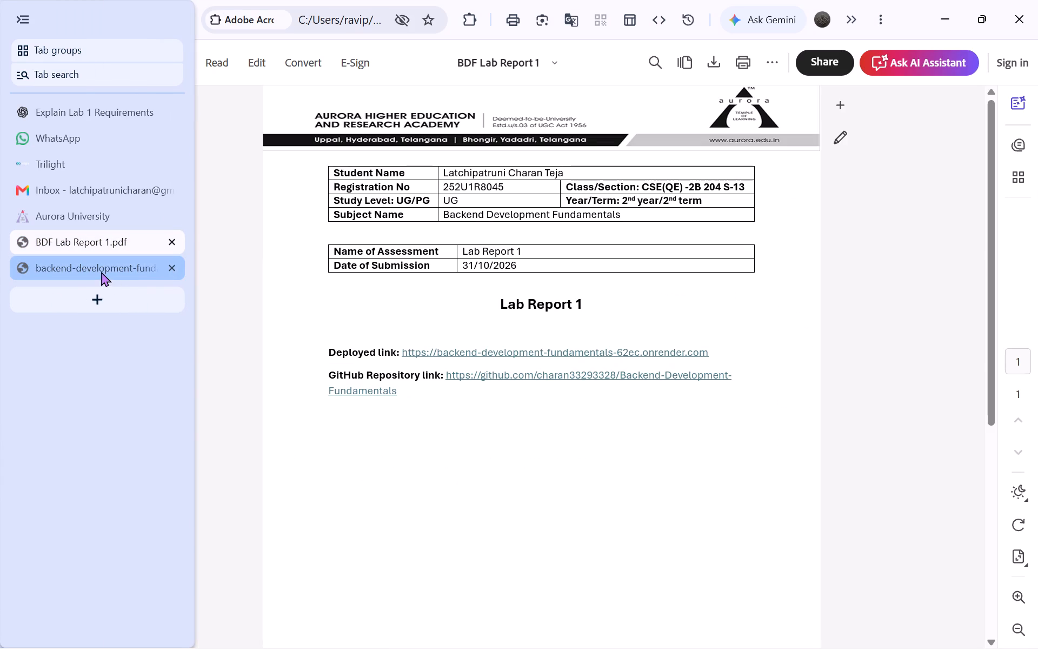
pyautogui.click(171, 267)
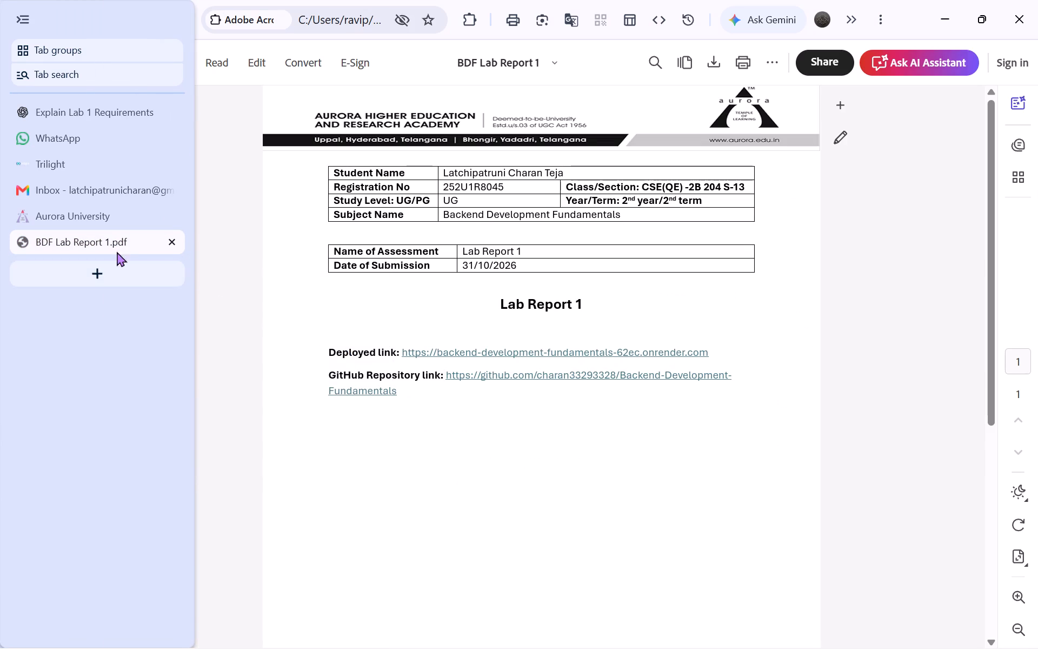
pyautogui.hotkey('ctrl', 'shift', 't')
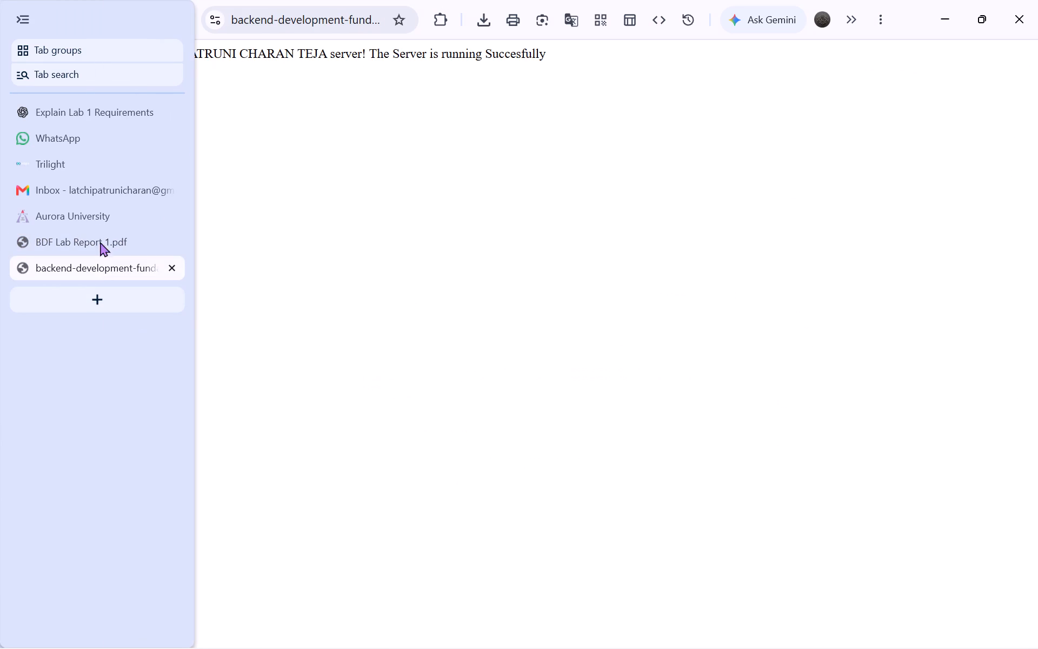
pyautogui.click(85, 237)
pyautogui.click(94, 274)
pyautogui.click(168, 267)
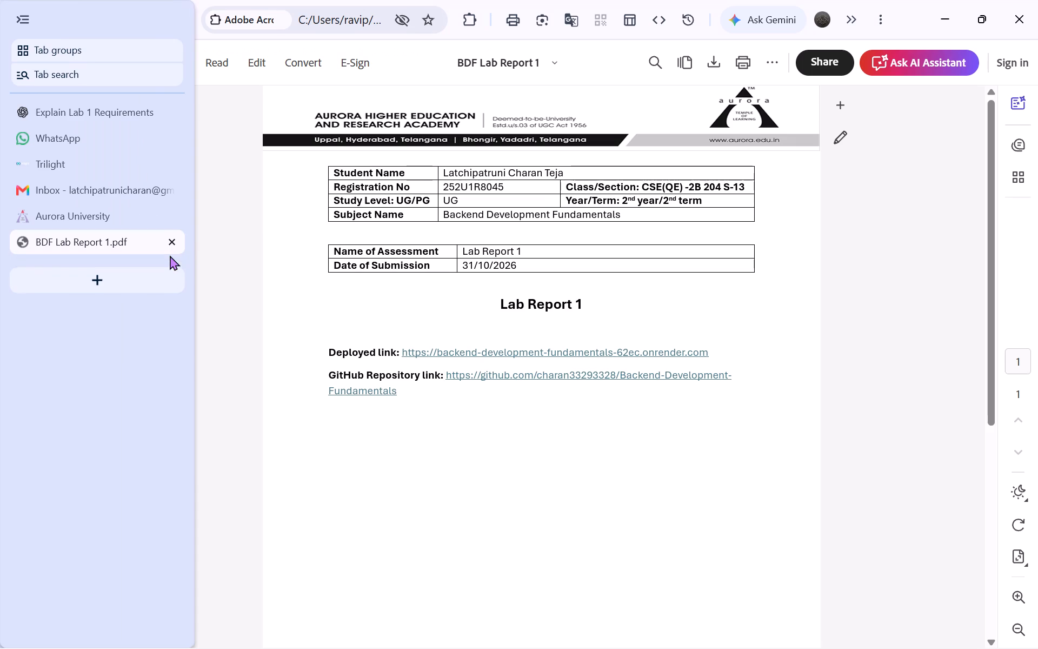
pyautogui.click(173, 244)
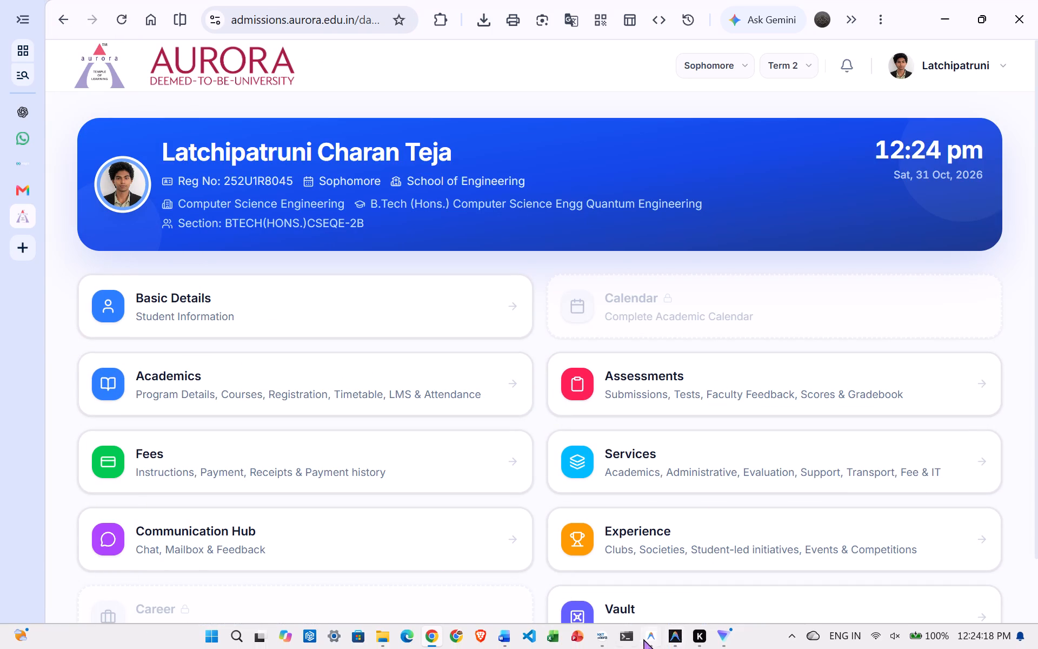
# Switch to Word and save the document as "BDF Lab Report Template" in the Downloads folder.
pyautogui.click(508, 646)
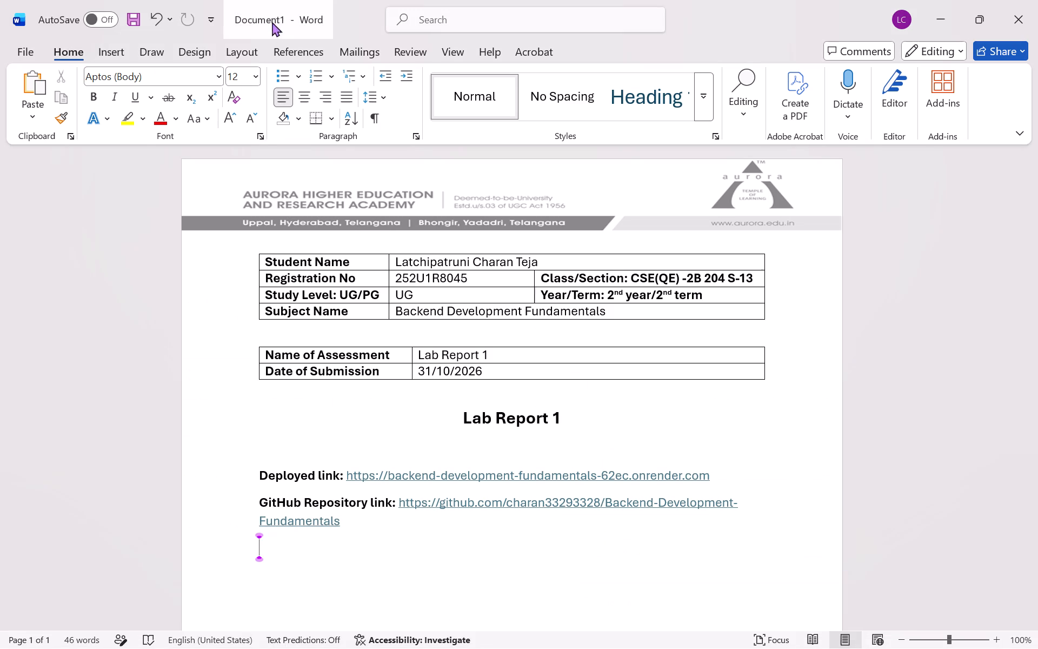
pyautogui.click(274, 14)
pyautogui.press('BackSpace')
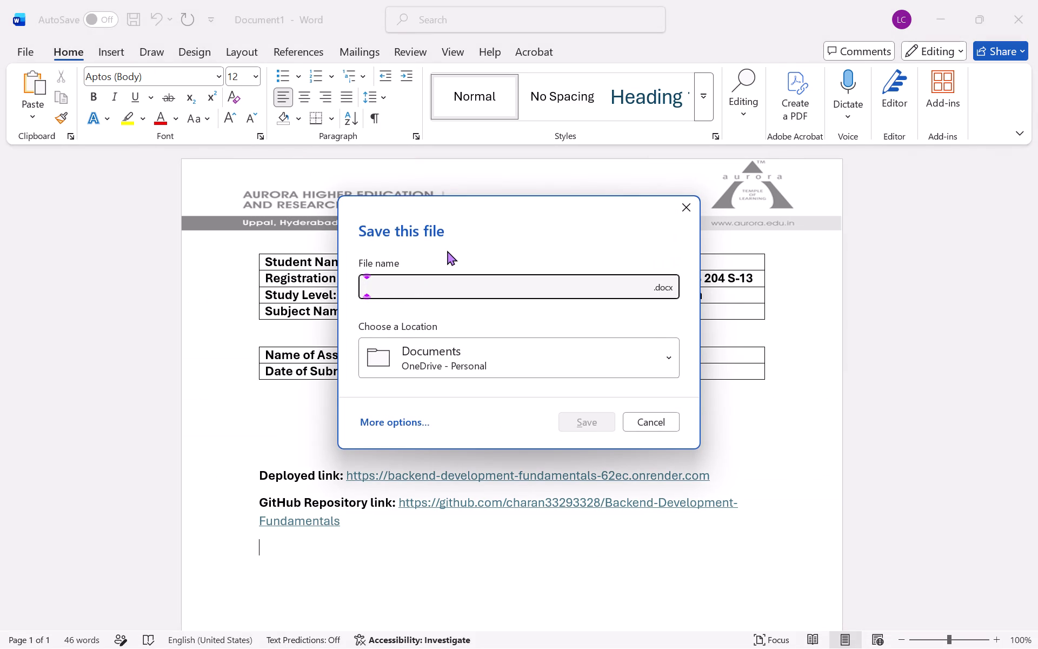
pyautogui.write('BF')
pyautogui.hotkey('shift', 'BackSpace')
pyautogui.write('DF LAB')
pyautogui.press('space')
pyautogui.press('BackSpace')
pyautogui.press('BackSpace')
pyautogui.press('BackSpace')
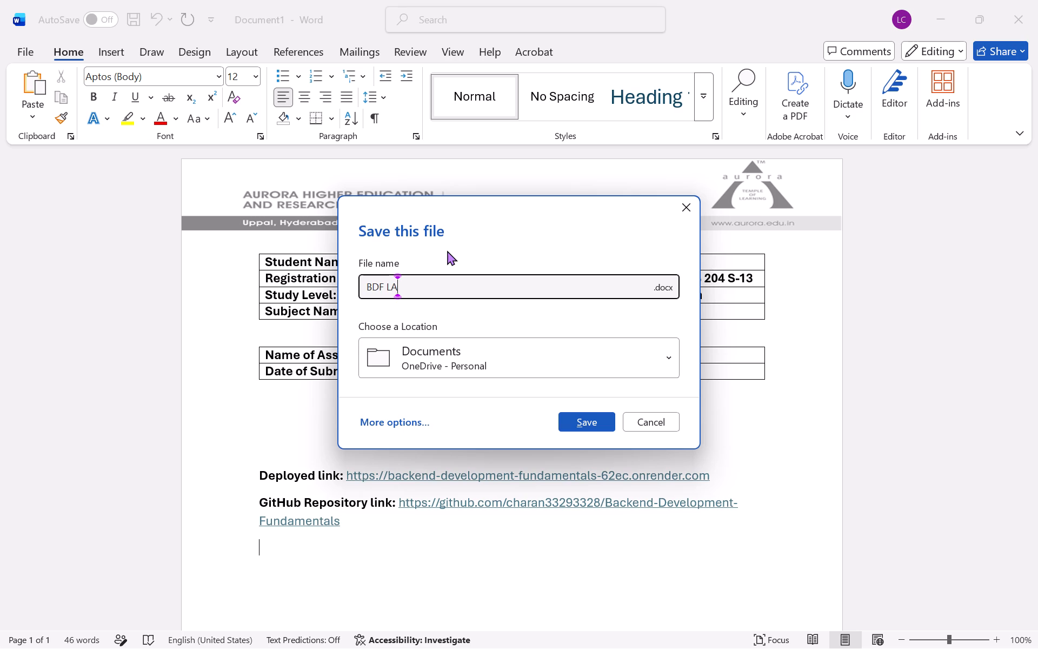
pyautogui.write('ab Report')
pyautogui.press('space')
pyautogui.write('Template')
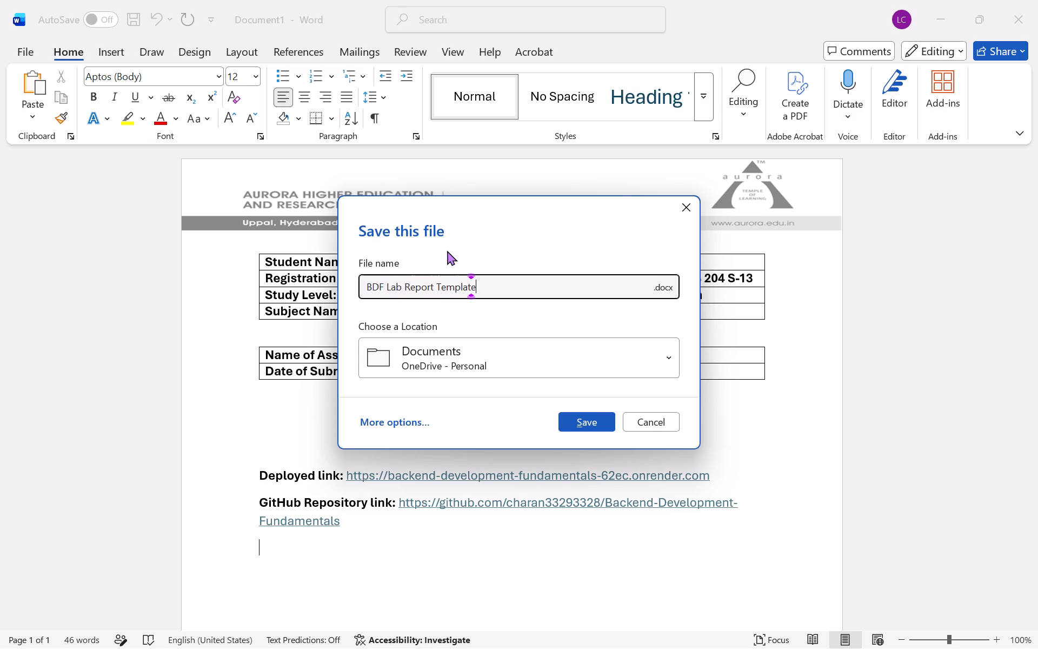
pyautogui.click(468, 350)
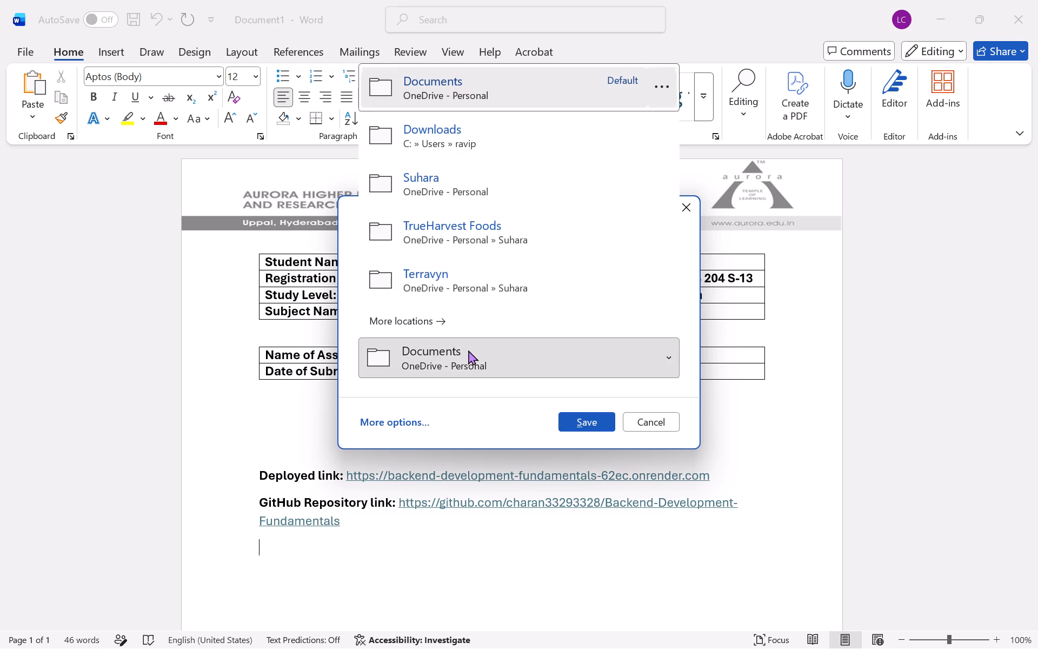
pyautogui.click(430, 140)
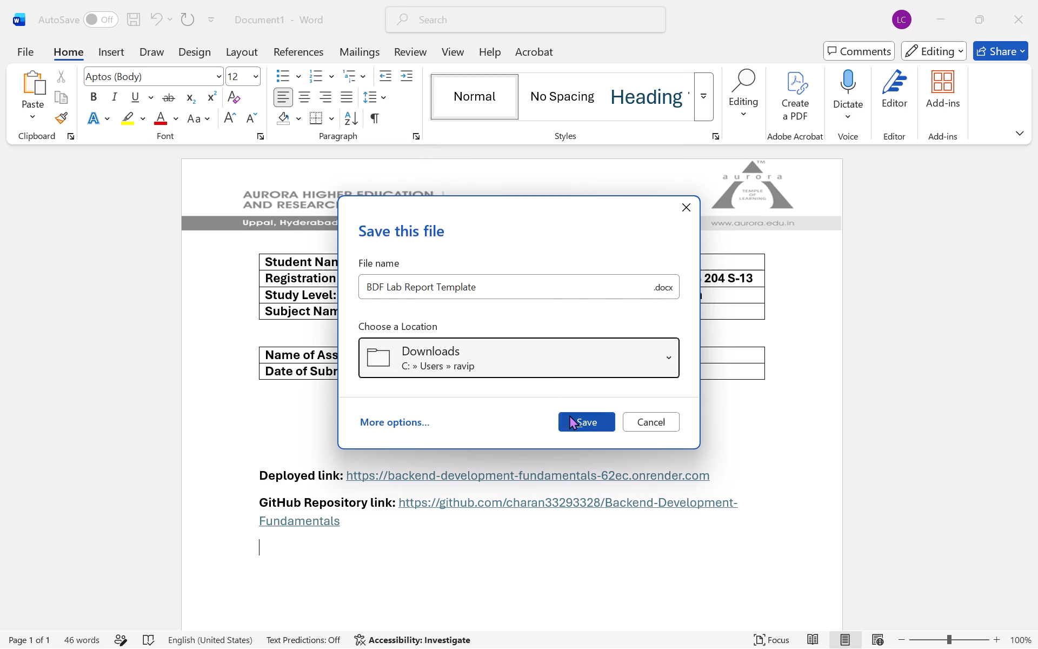
pyautogui.click(573, 414)
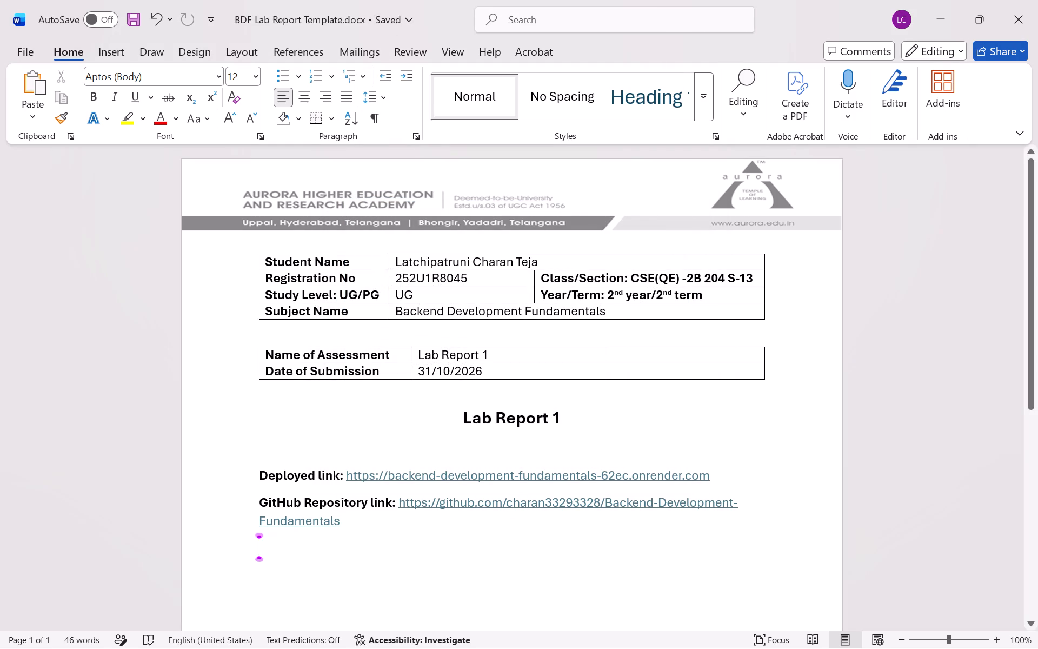
# Close the saved lab report template document.
pyautogui.click(1037, 15)
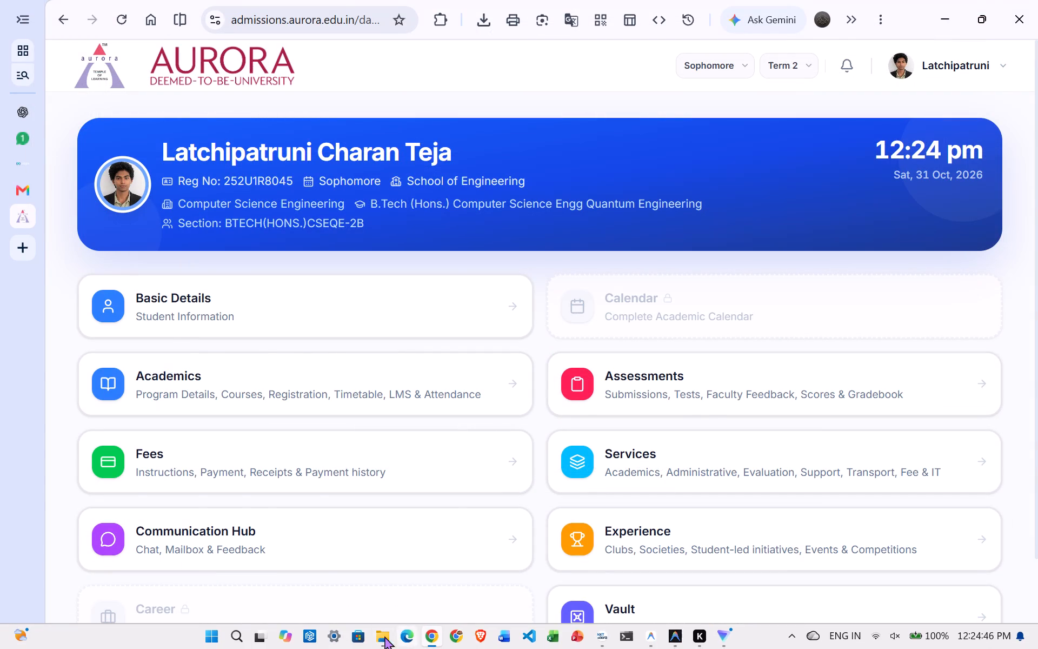
# Switch to File Explorer, delete the lab-01-express-js-main folder from Downloads, and minimize the window.
pyautogui.click(377, 636)
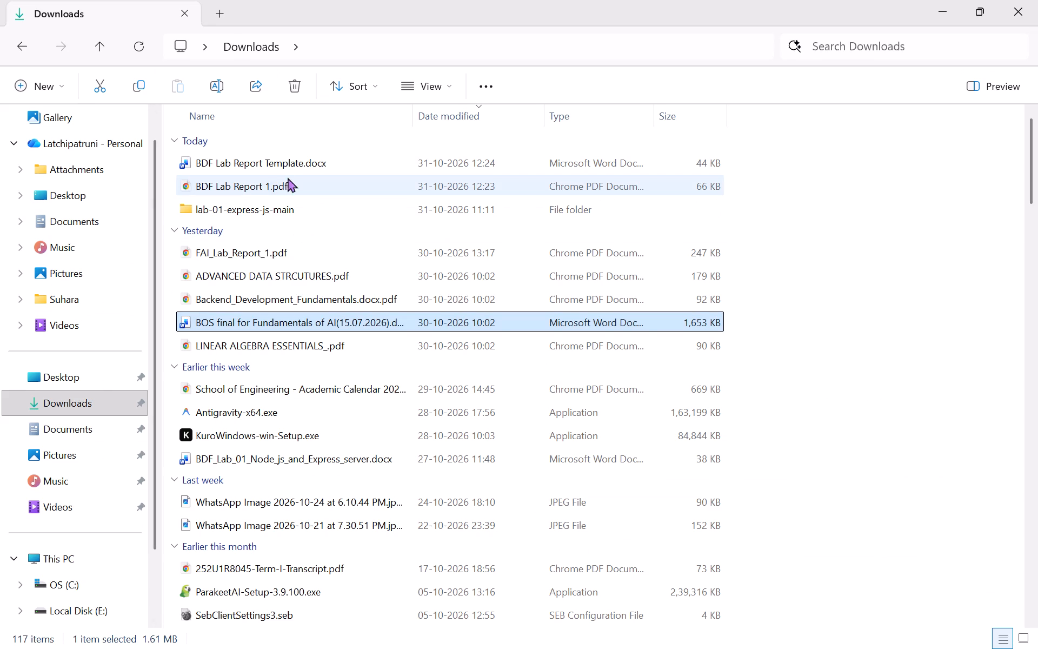
pyautogui.click(291, 198)
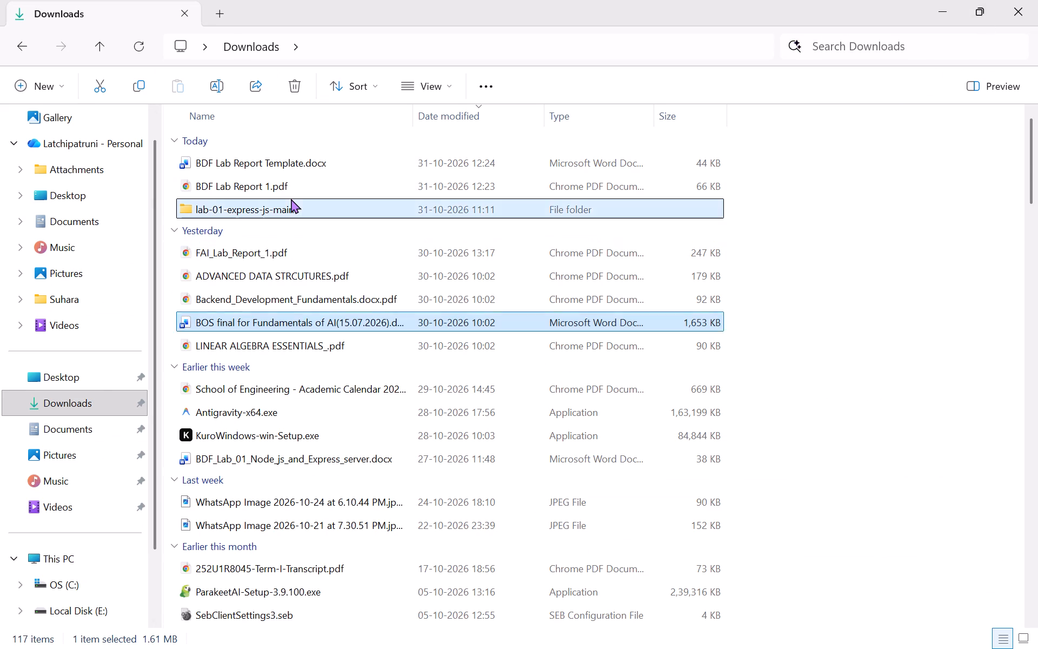
pyautogui.press('Delete')
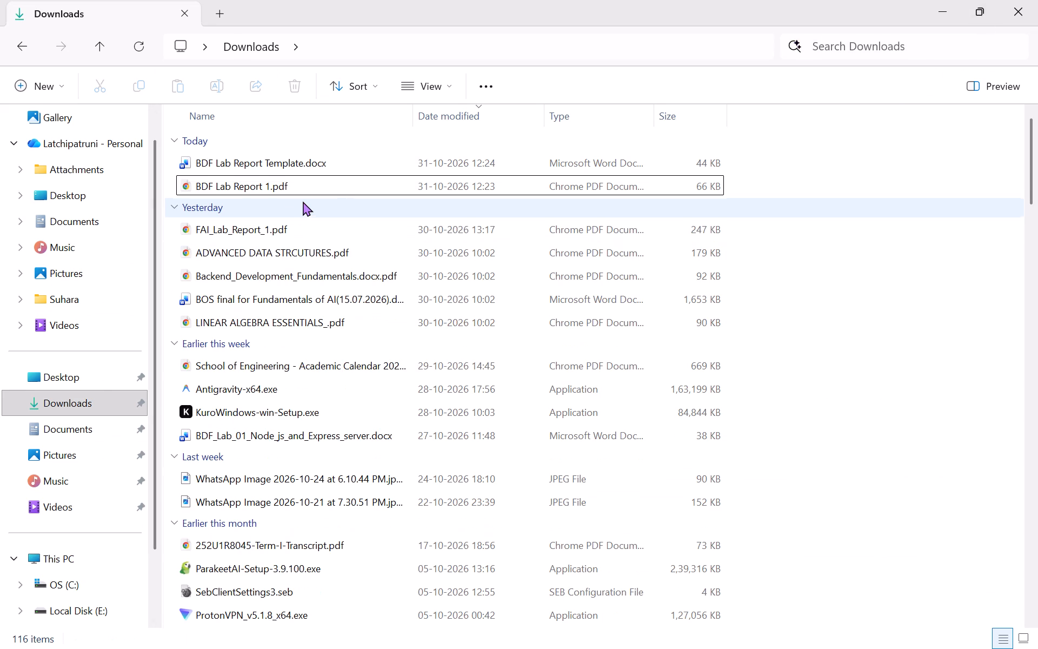
pyautogui.click(414, 233)
pyautogui.click(414, 233)
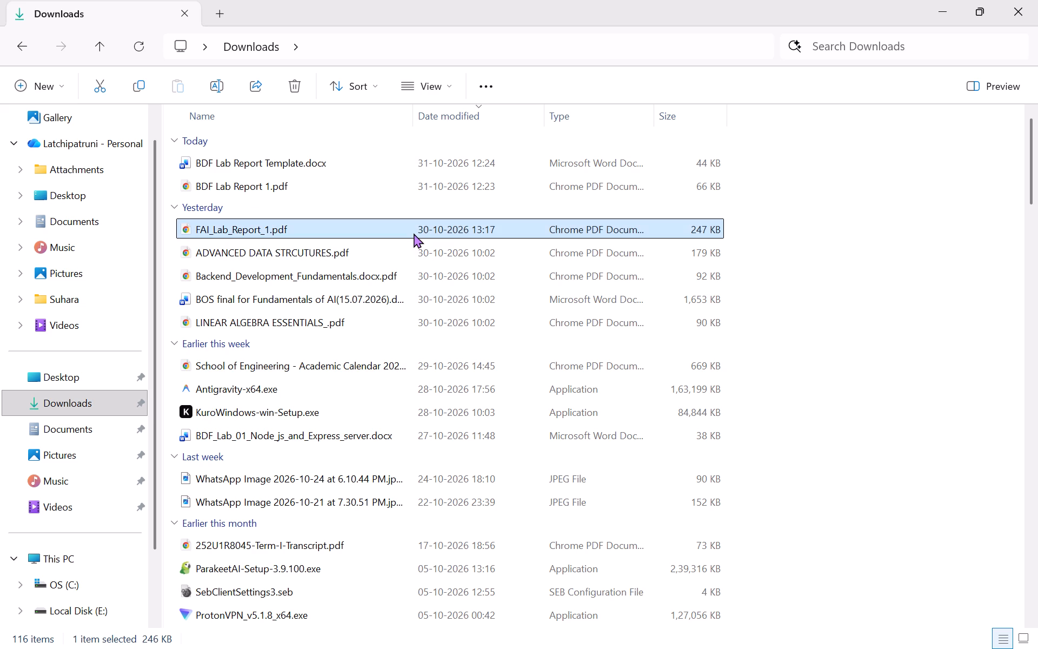
pyautogui.click(826, 261)
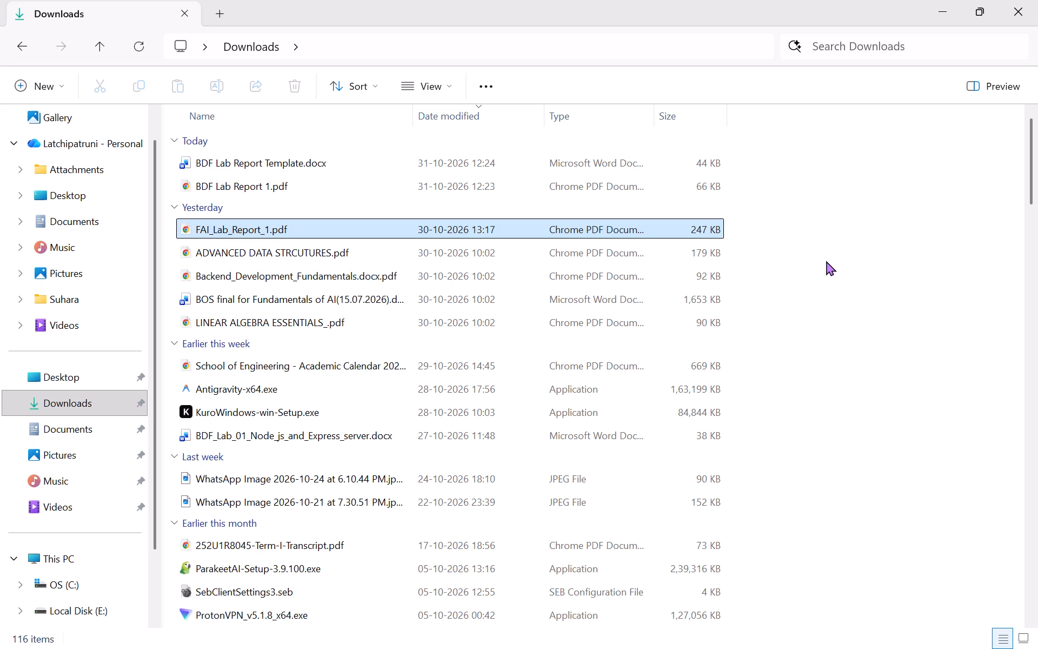
pyautogui.click(951, 0)
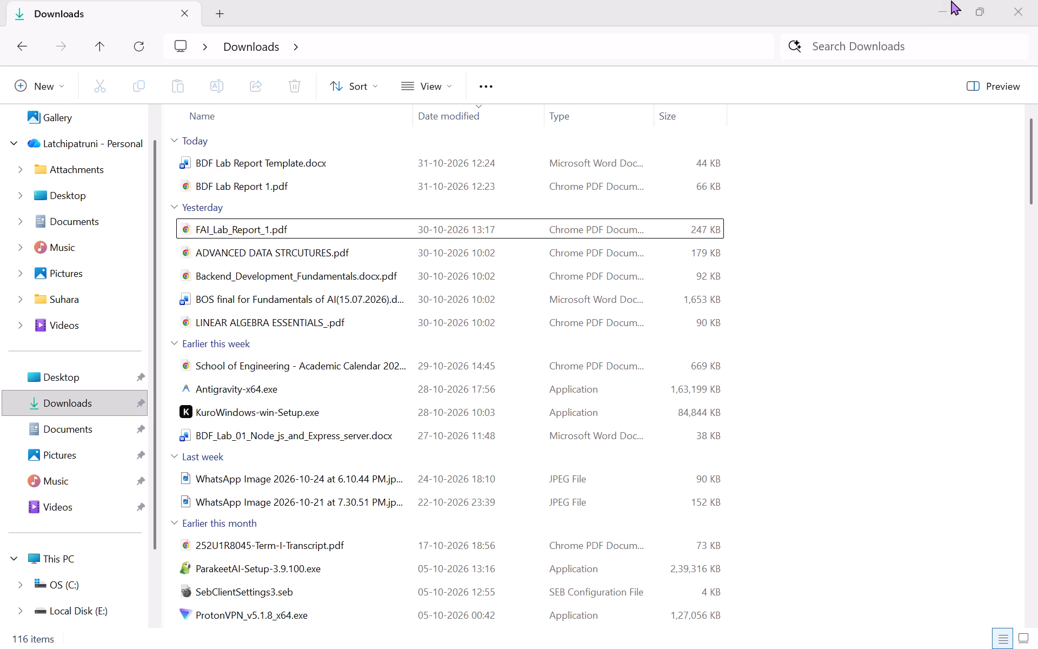
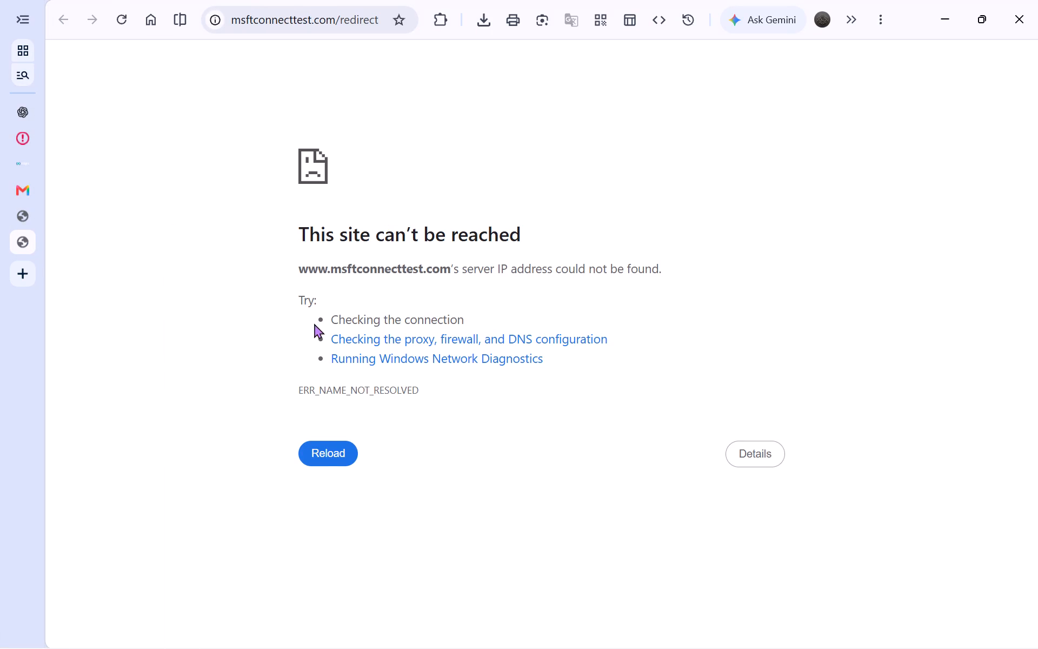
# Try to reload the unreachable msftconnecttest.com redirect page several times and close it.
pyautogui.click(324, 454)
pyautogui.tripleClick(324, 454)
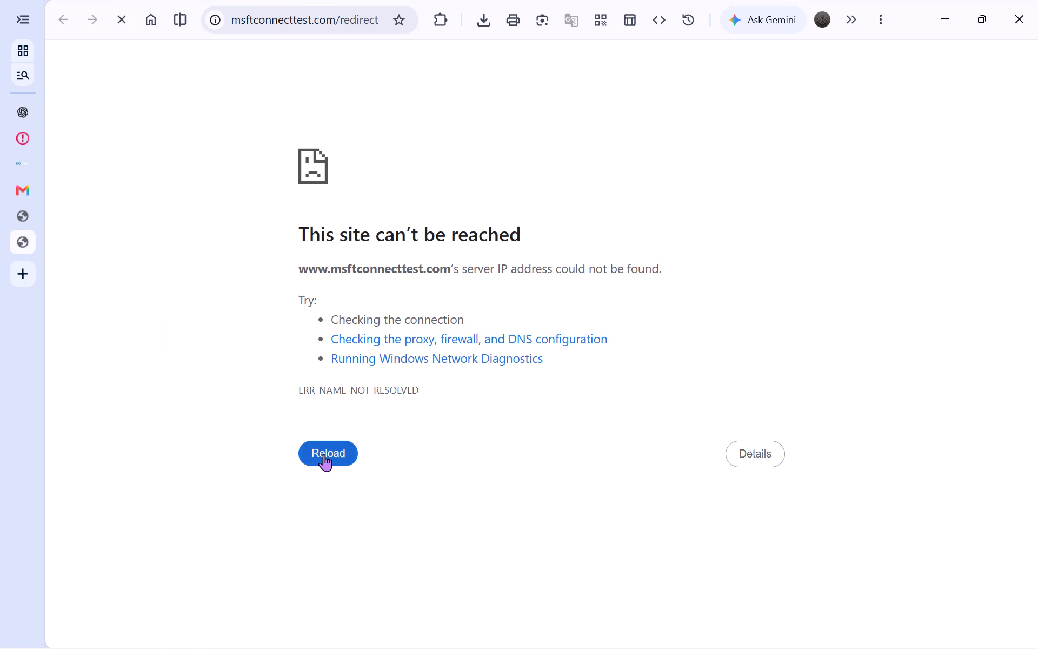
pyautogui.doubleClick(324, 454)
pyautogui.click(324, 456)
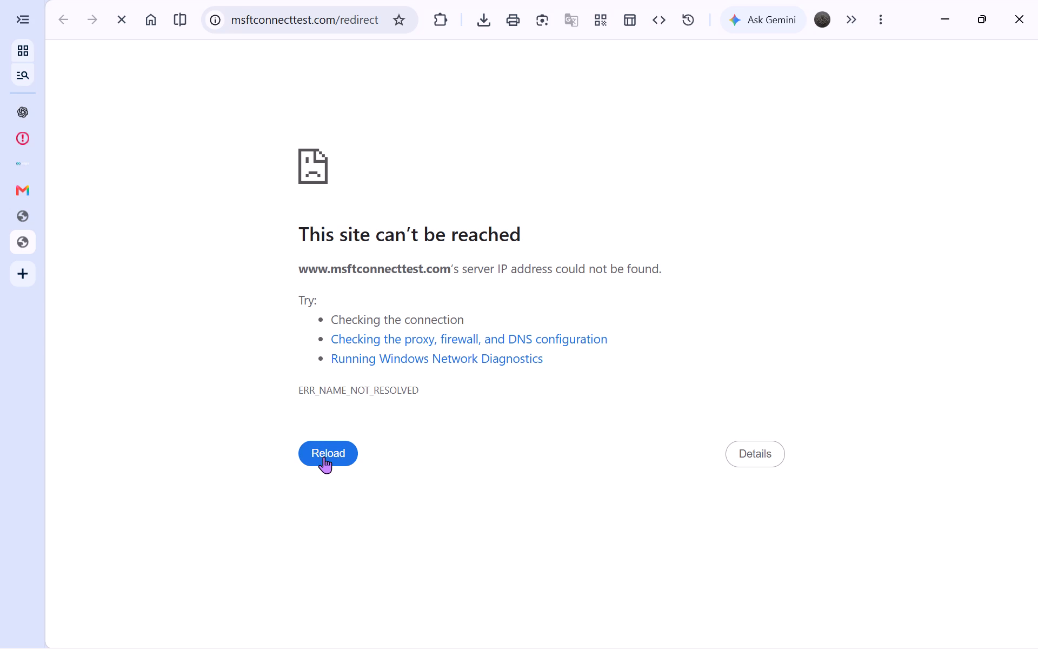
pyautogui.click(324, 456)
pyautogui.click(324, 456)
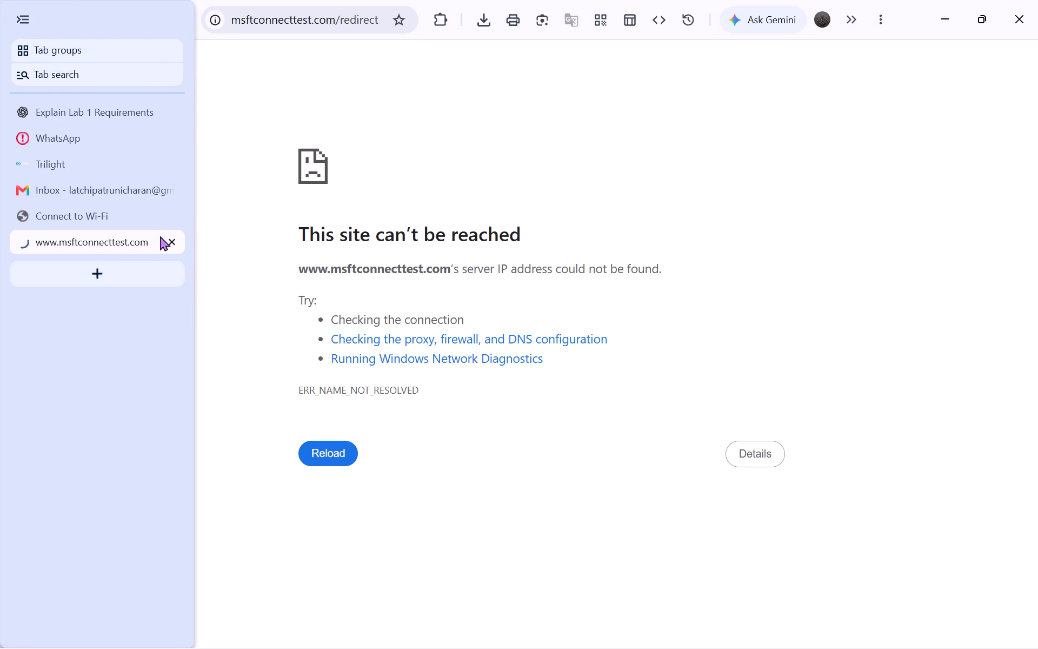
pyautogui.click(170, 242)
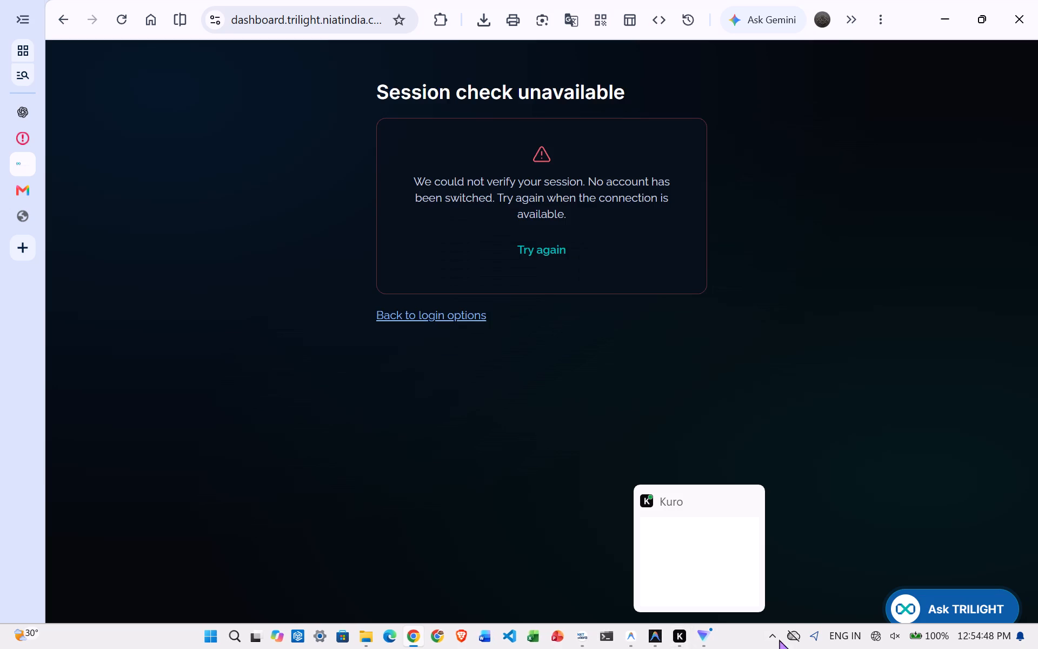
# Open the browser sign-in page for the AuroraFF Wi-Fi network from the system's Wi-Fi list.
pyautogui.click(881, 638)
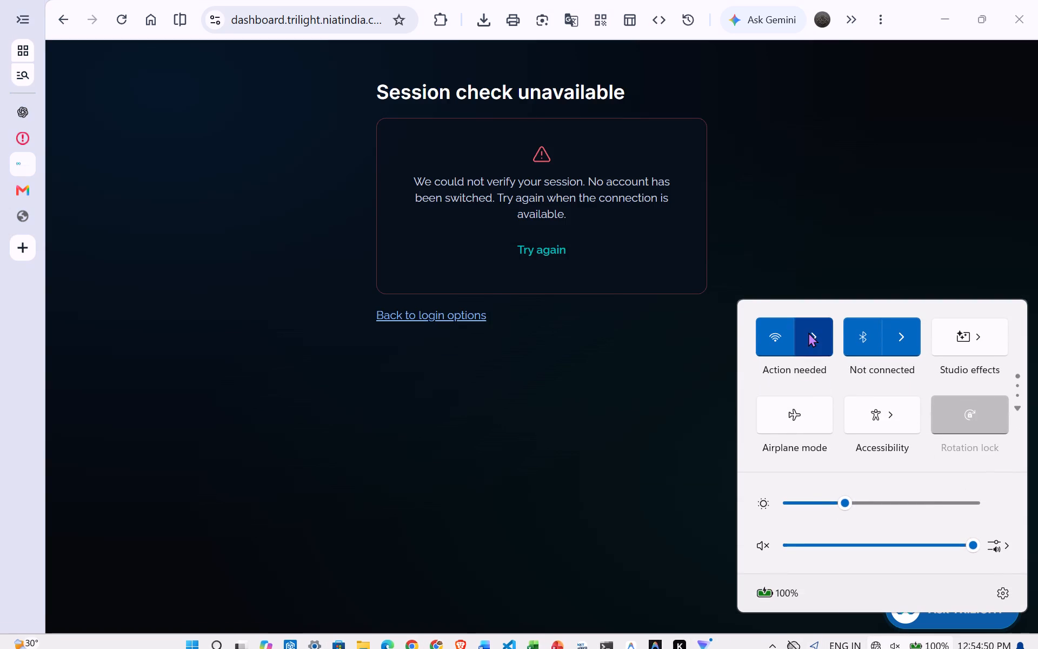
pyautogui.click(808, 332)
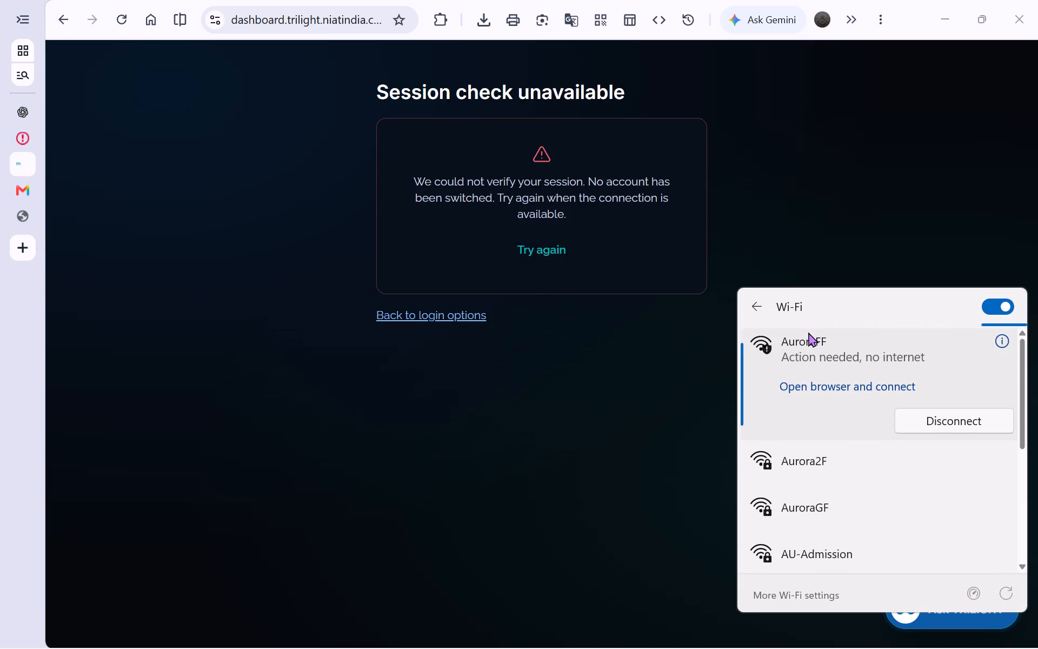
pyautogui.click(834, 392)
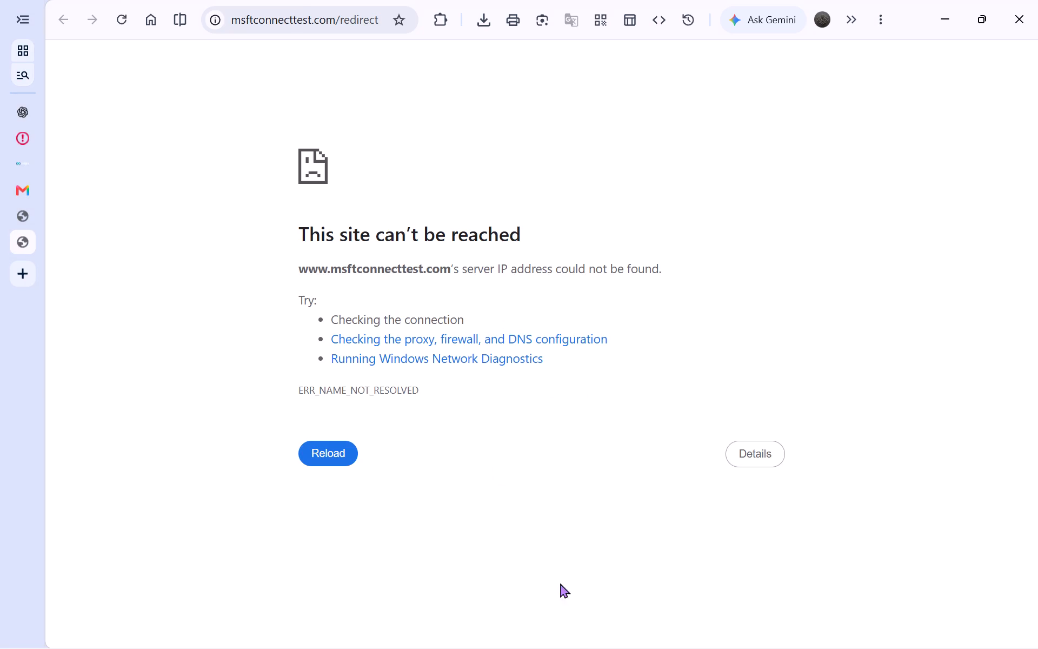
# Start connecting to the AU-Guest Wi-Fi network, keeping automatic connection enabled.
pyautogui.click(881, 638)
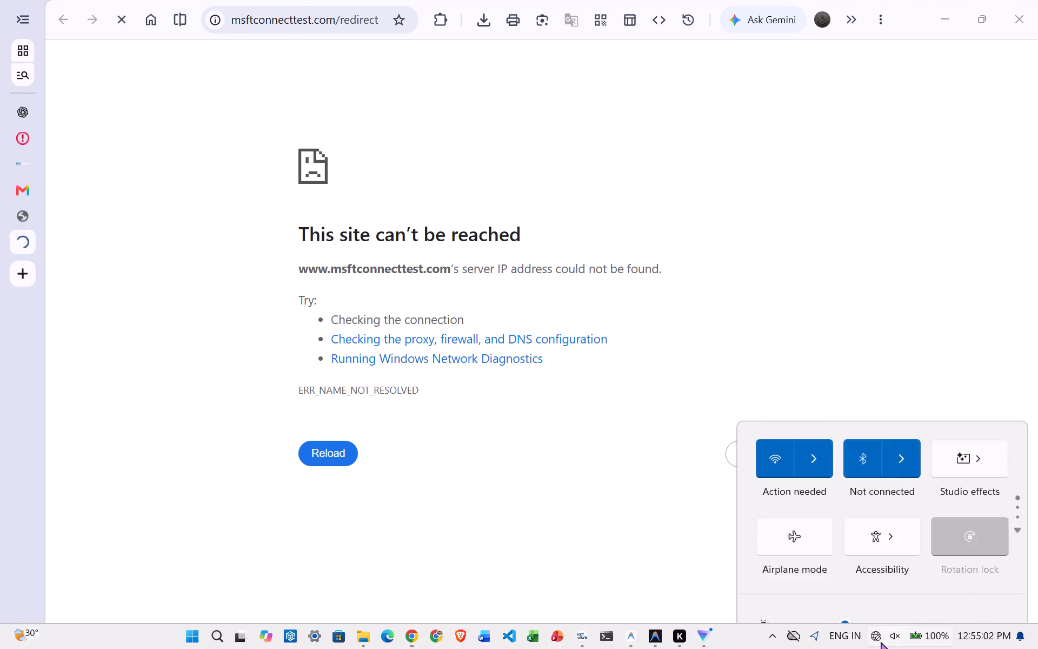
pyautogui.click(820, 335)
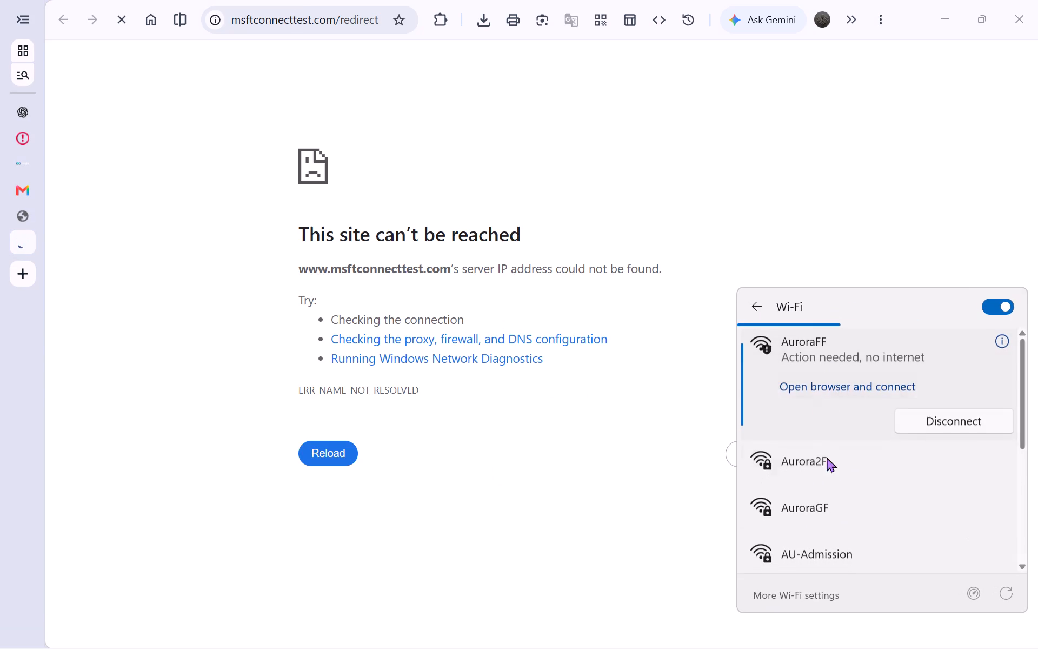
pyautogui.scroll(-1, 824, 504)
pyautogui.click(820, 495)
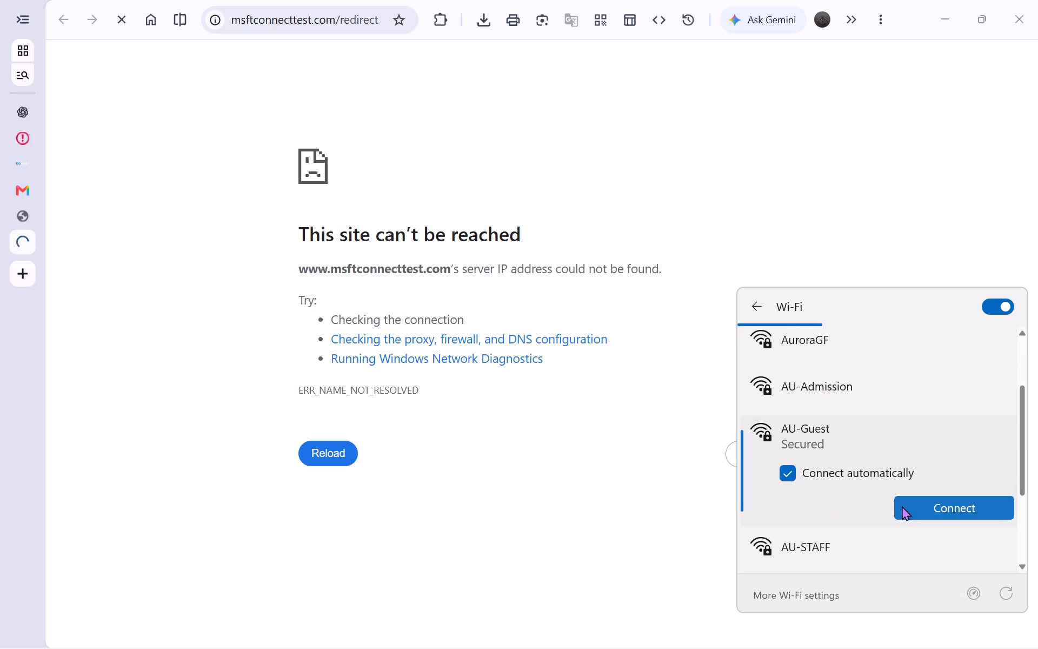
pyautogui.click(903, 507)
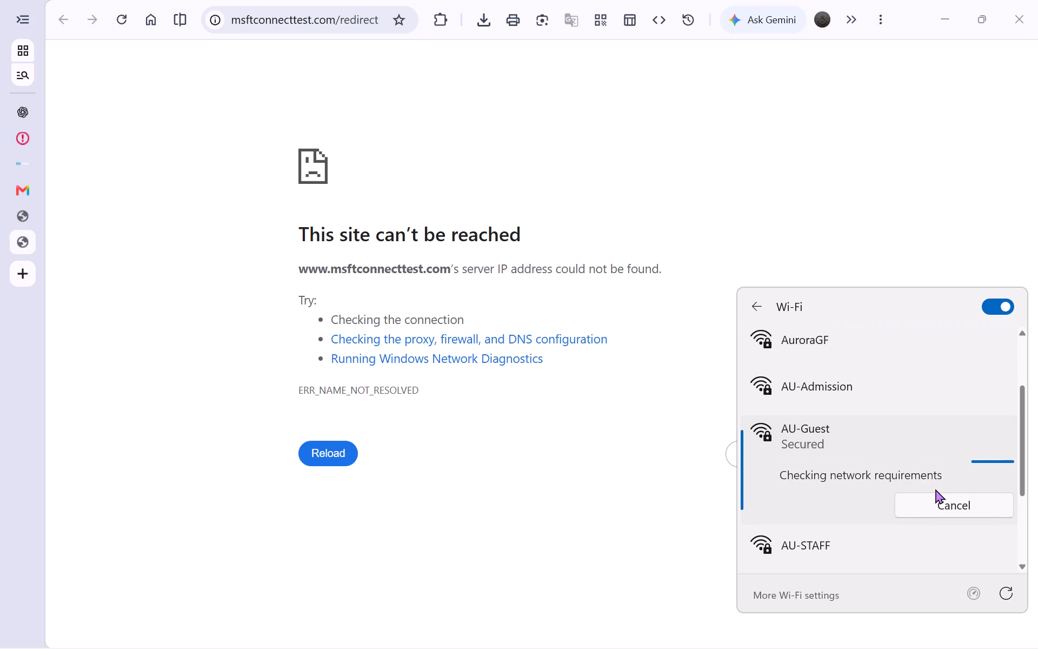